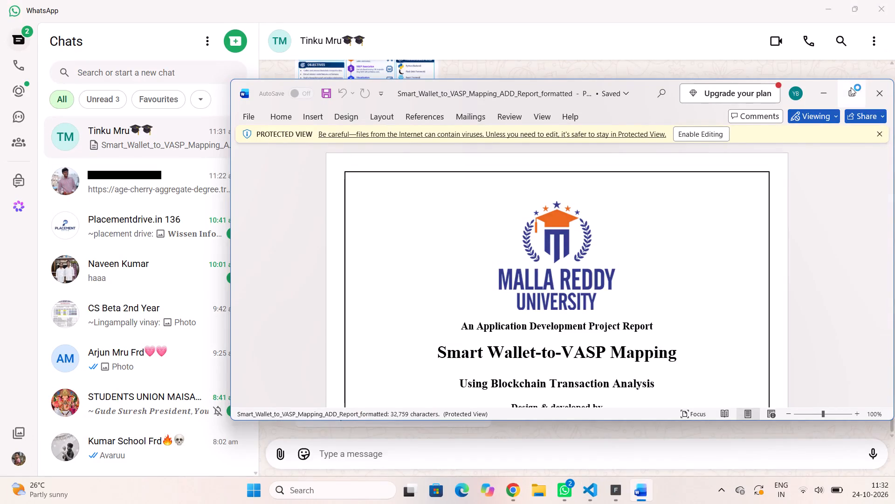
Maximize the Smart_Wallet_to_VASP_Mapping_ADD_Report_formatted document window and enable editing.
{"action": "left_click", "coordinate": [851, 87]}
{"action": "left_click", "coordinate": [492, 64]}
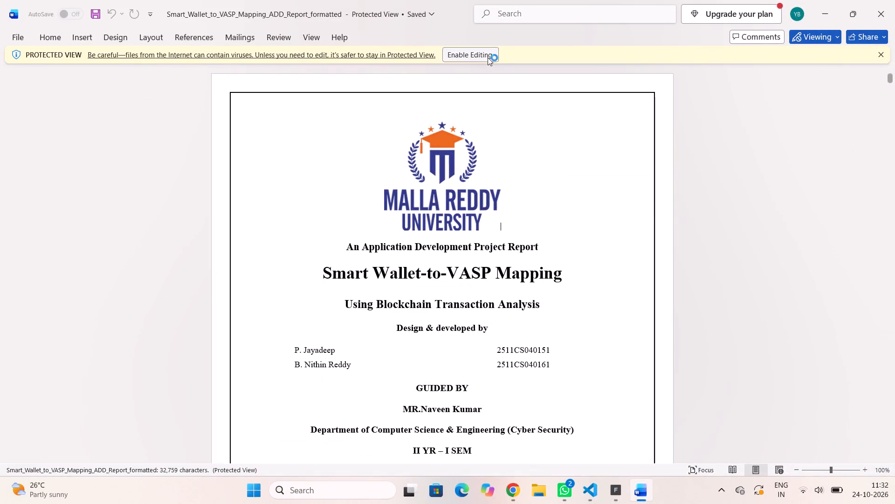
{"action": "left_click", "coordinate": [488, 57]}
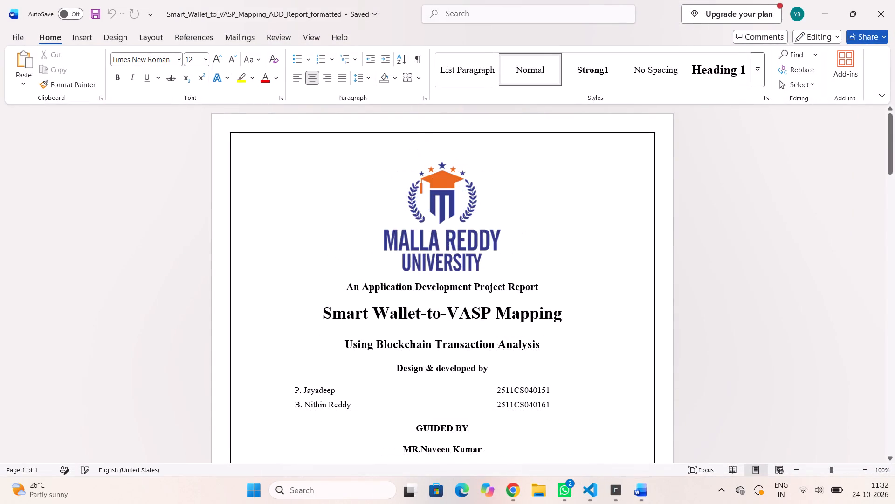
Review the report's front matter, from the certificate and declaration pages to the acknowledgement and abstract.
{"action": "scroll", "coordinate": [702, 341], "scroll_direction": "down", "scroll_amount": 7}
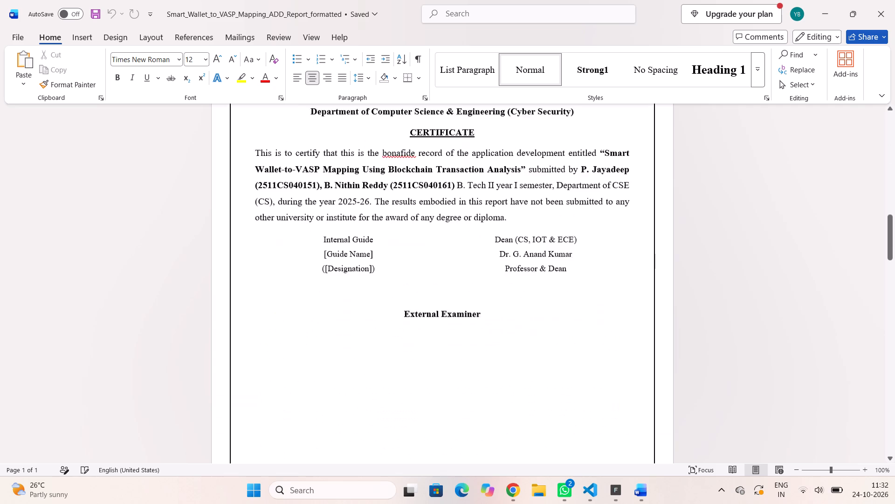
{"action": "scroll", "coordinate": [702, 341], "scroll_direction": "up", "scroll_amount": 1}
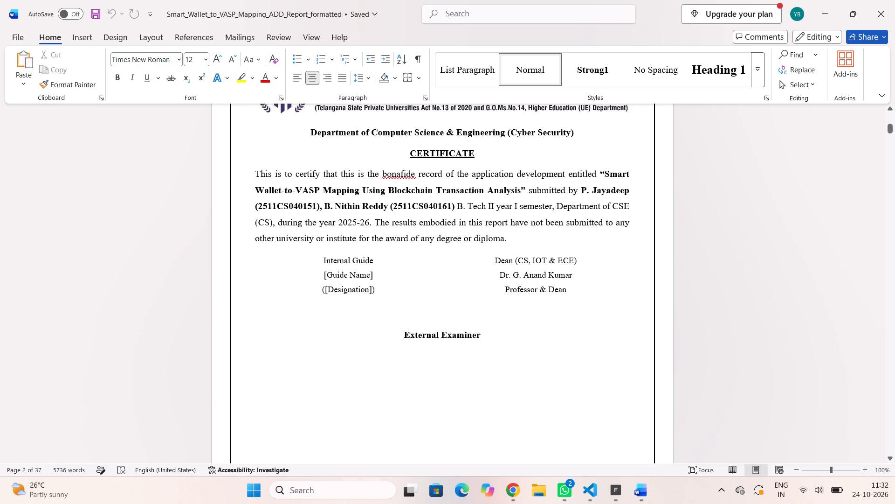
{"action": "scroll", "coordinate": [702, 341], "scroll_direction": "down", "scroll_amount": 4}
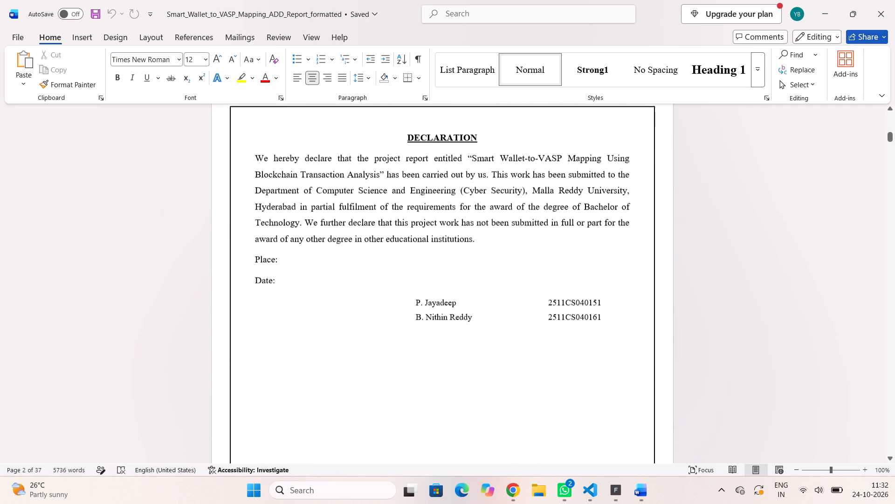
{"action": "scroll", "coordinate": [702, 341], "scroll_direction": "down", "scroll_amount": 5}
{"action": "scroll", "coordinate": [702, 341], "scroll_direction": "up", "scroll_amount": 4}
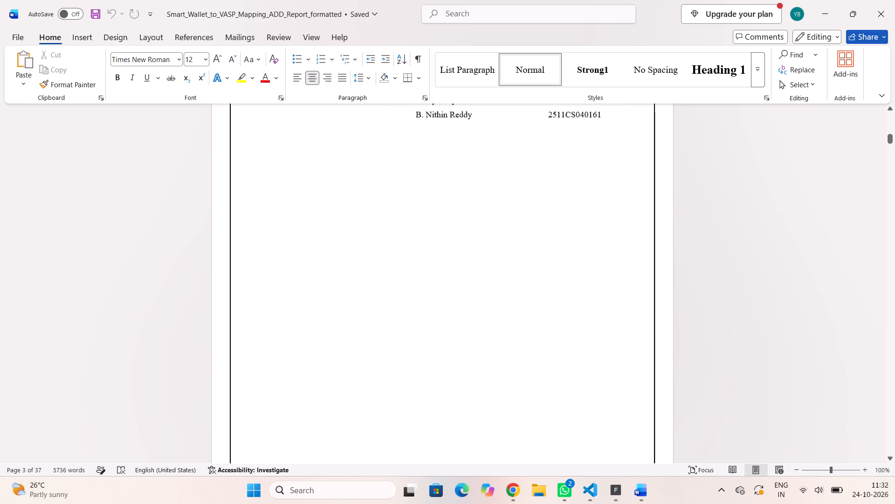
{"action": "scroll", "coordinate": [702, 341], "scroll_direction": "up", "scroll_amount": 1}
{"action": "scroll", "coordinate": [702, 341], "scroll_direction": "down", "scroll_amount": 2}
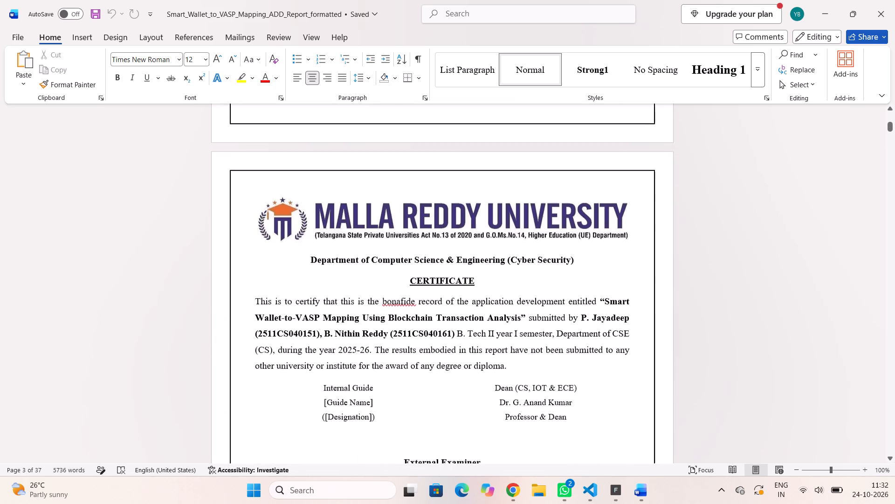
{"action": "scroll", "coordinate": [702, 341], "scroll_direction": "down", "scroll_amount": 5}
{"action": "scroll", "coordinate": [702, 341], "scroll_direction": "up", "scroll_amount": 1}
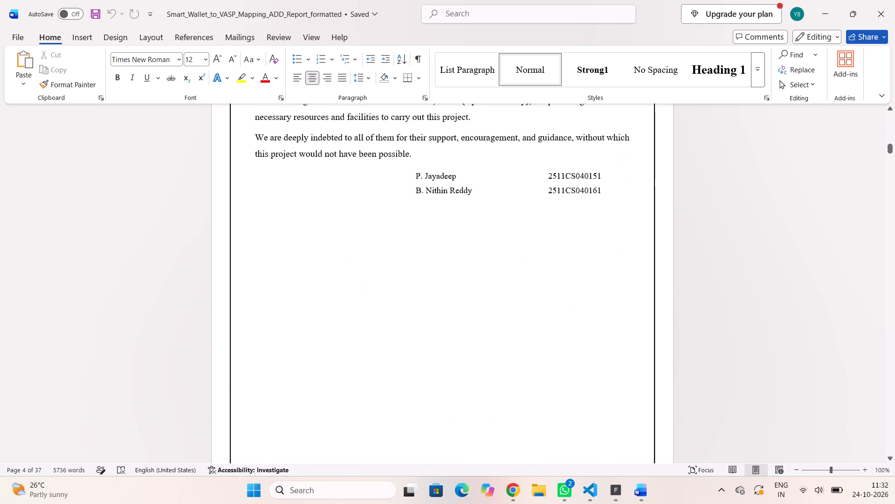
{"action": "scroll", "coordinate": [702, 341], "scroll_direction": "up", "scroll_amount": 2}
{"action": "scroll", "coordinate": [702, 341], "scroll_direction": "down", "scroll_amount": 1}
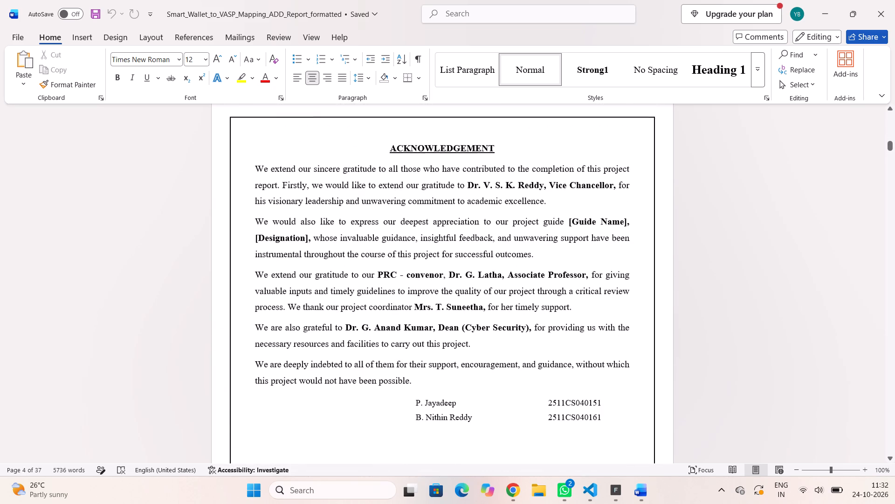
{"action": "scroll", "coordinate": [702, 341], "scroll_direction": "down", "scroll_amount": 5}
{"action": "scroll", "coordinate": [702, 341], "scroll_direction": "up", "scroll_amount": 1}
{"action": "scroll", "coordinate": [702, 341], "scroll_direction": "down", "scroll_amount": 2}
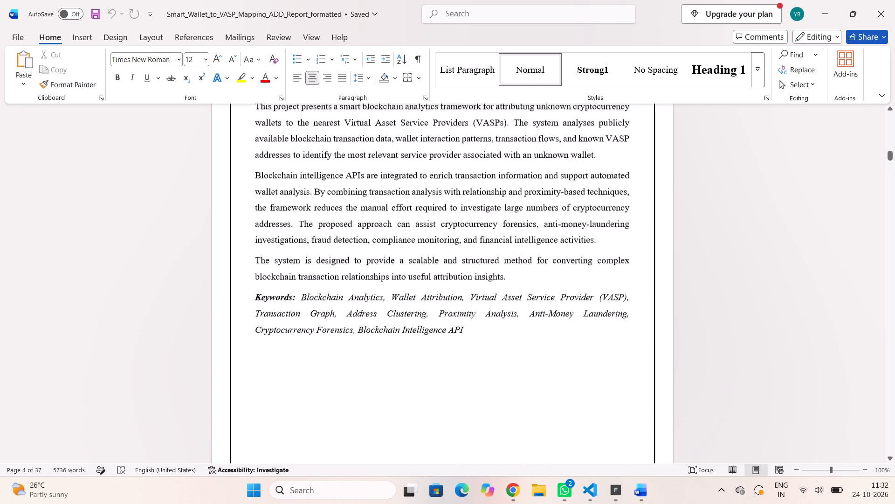
Look through the table of contents, list of tables and Chapter 1 as far as section 1.2 Objectives of the Project.
{"action": "scroll", "coordinate": [702, 341], "scroll_direction": "down", "scroll_amount": 4}
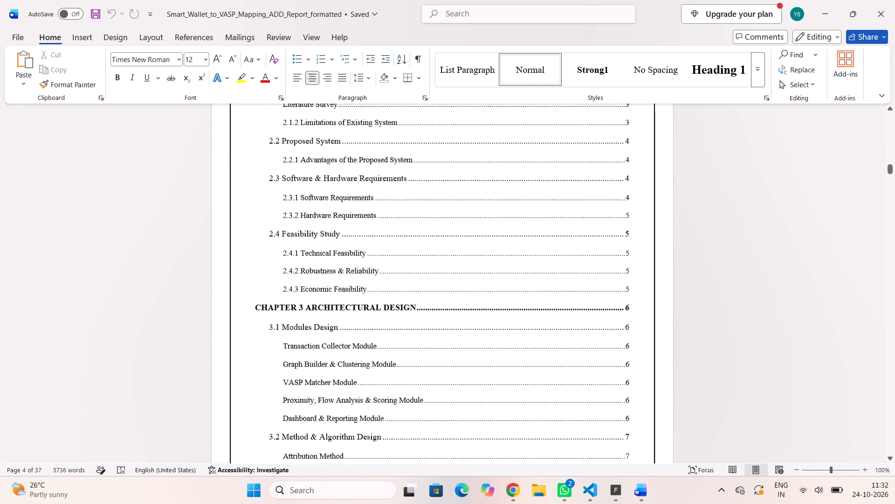
{"action": "scroll", "coordinate": [702, 341], "scroll_direction": "down", "scroll_amount": 10}
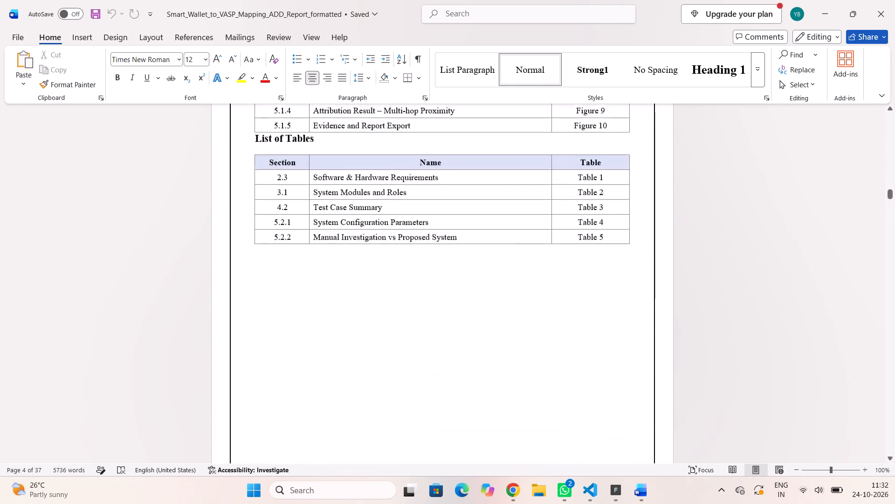
{"action": "scroll", "coordinate": [702, 341], "scroll_direction": "down", "scroll_amount": 8}
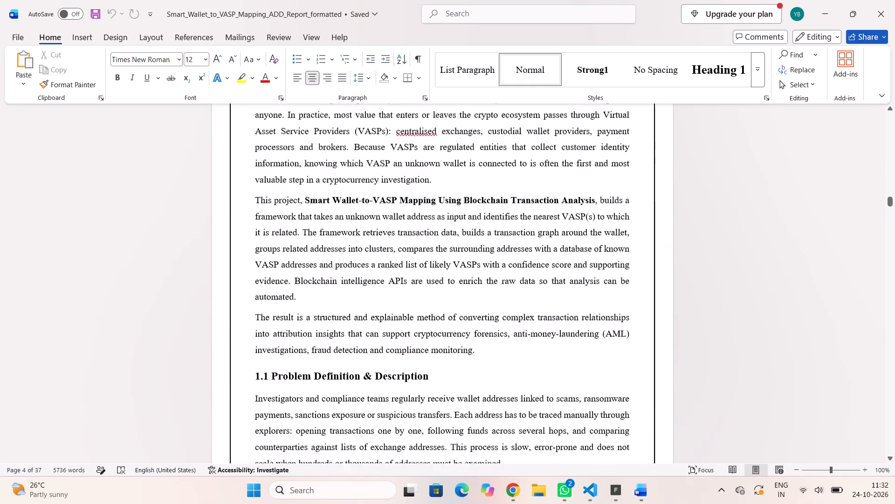
{"action": "scroll", "coordinate": [702, 341], "scroll_direction": "down", "scroll_amount": 5}
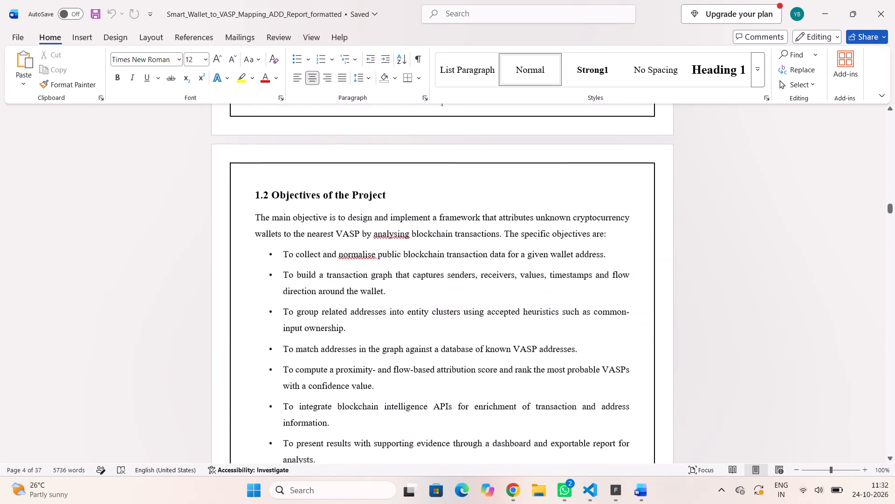
{"action": "scroll", "coordinate": [702, 341], "scroll_direction": "down", "scroll_amount": 2}
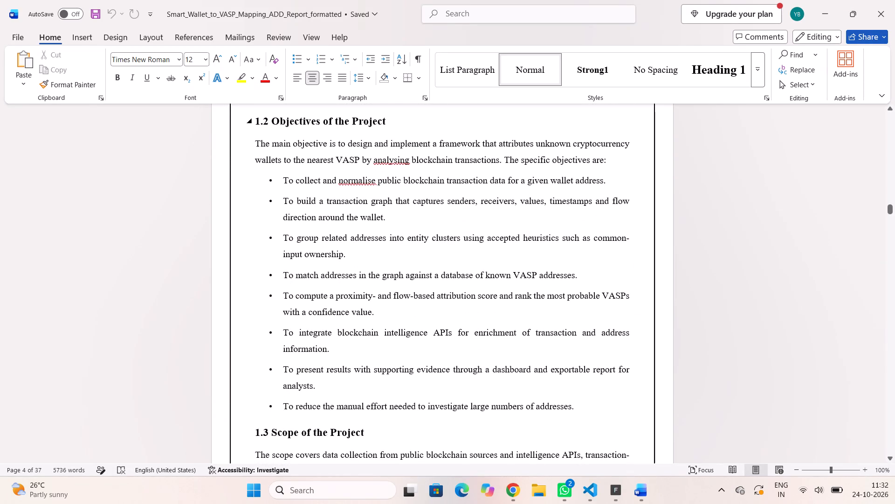
Set the line spacing of section 1.2 Objectives of the Project, including its heading and all bullets, to 1.0.
{"action": "left_click_drag", "start_coordinate": [256, 122], "coordinate": [406, 382]}
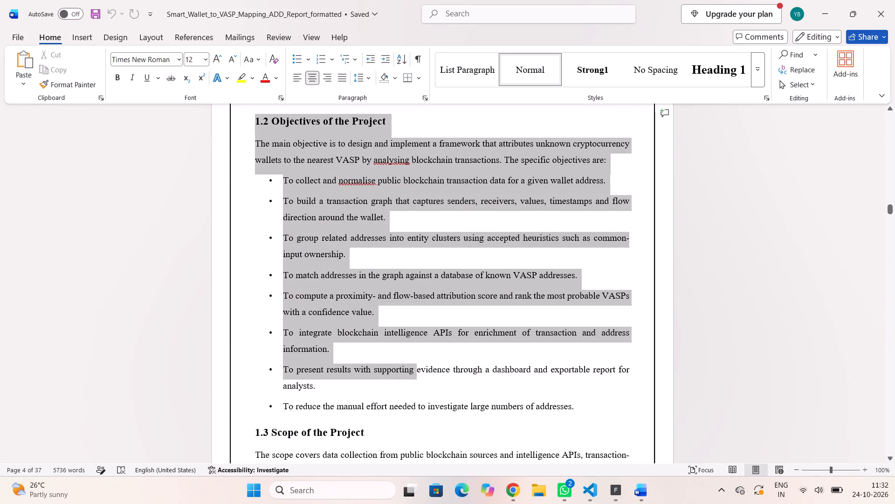
{"action": "left_click_drag", "start_coordinate": [406, 382], "coordinate": [577, 404]}
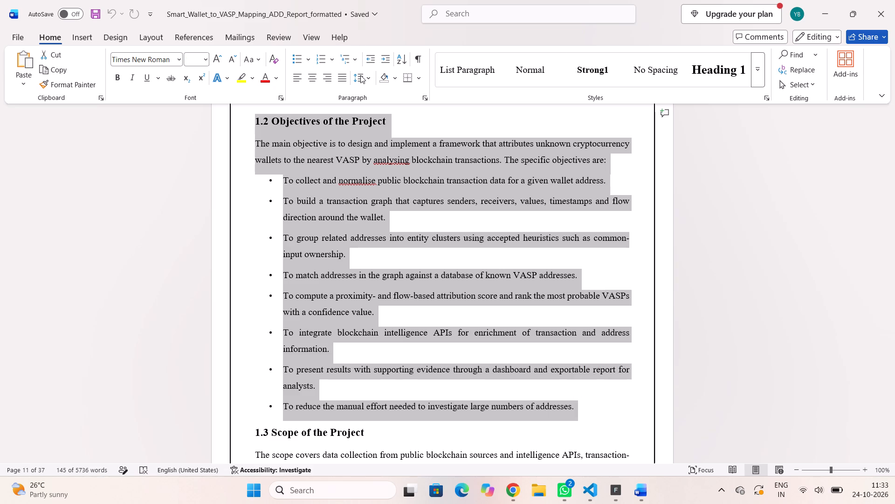
{"action": "left_click", "coordinate": [371, 84]}
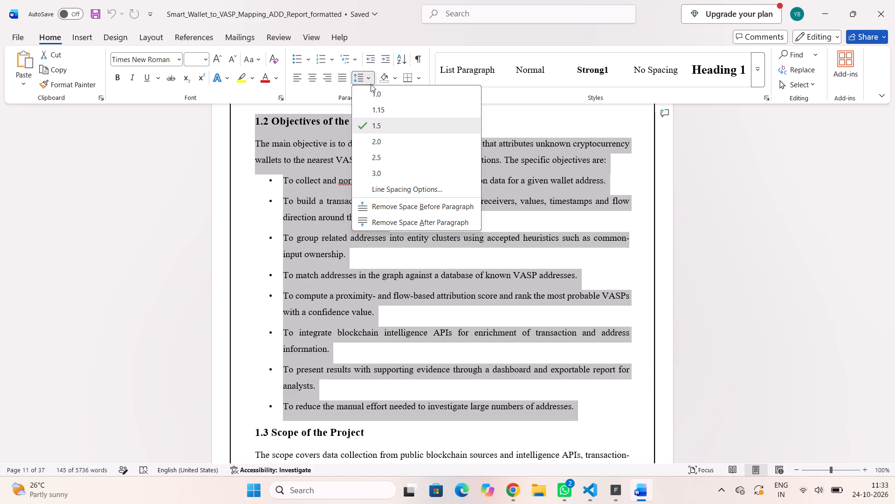
{"action": "left_click", "coordinate": [377, 124]}
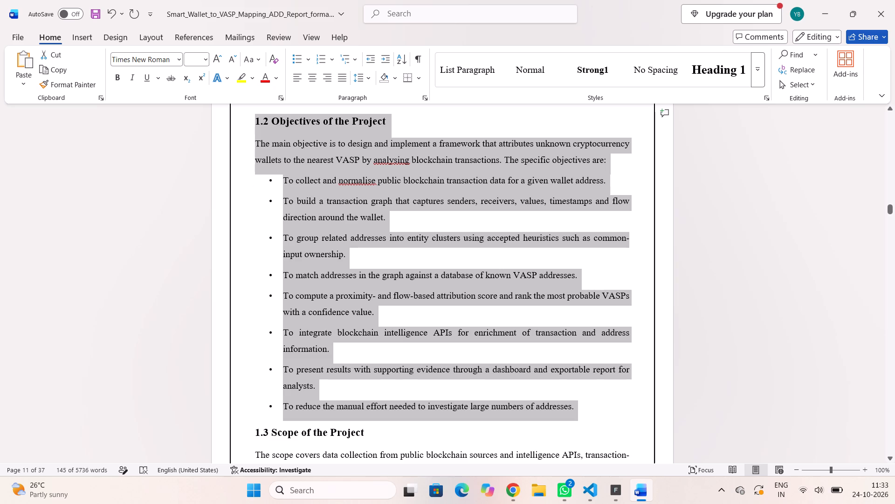
{"action": "left_click", "coordinate": [369, 82]}
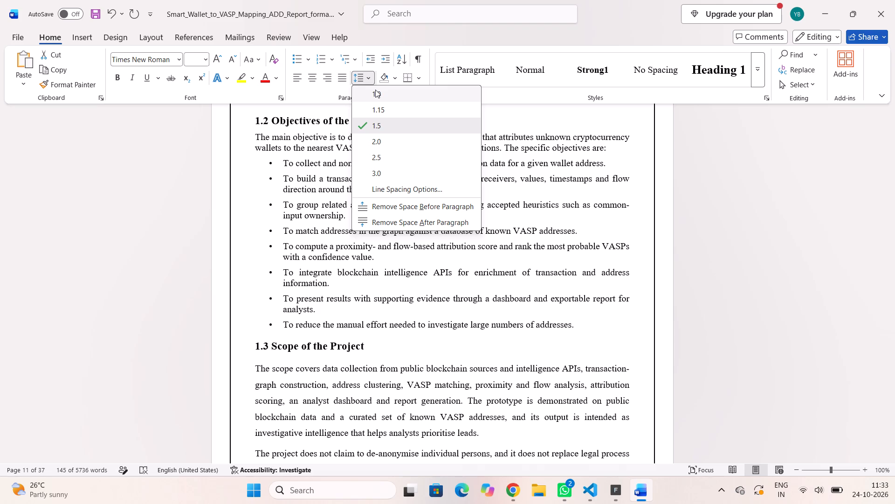
{"action": "left_click", "coordinate": [375, 90]}
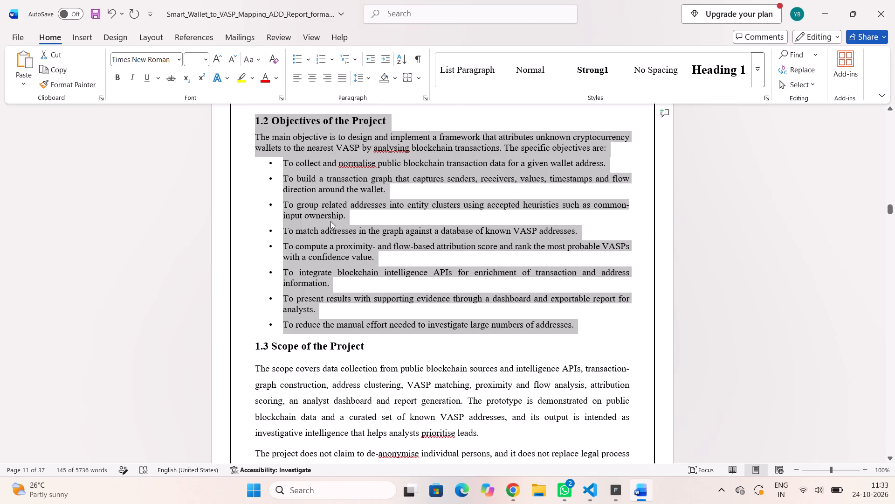
{"action": "left_click", "coordinate": [211, 275]}
{"action": "left_click", "coordinate": [223, 277]}
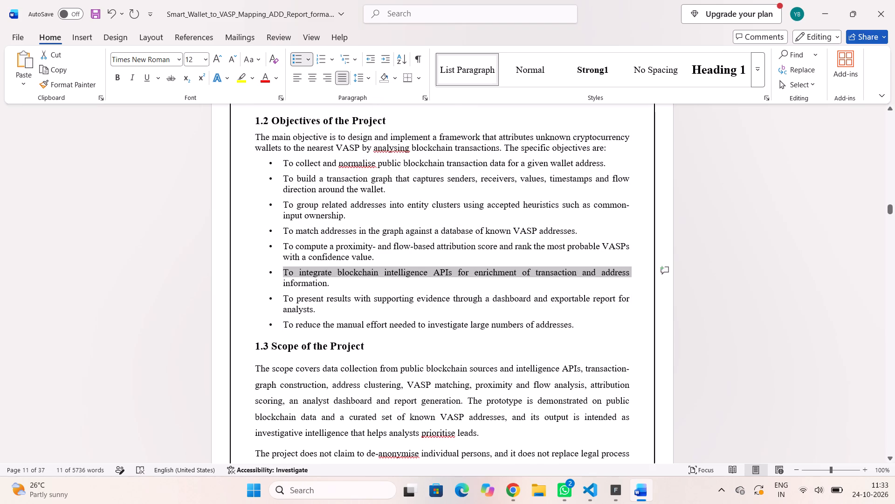
Examine the layout of the pages around section 1.2, from the start of Chapter 2 back to the Chapter 1 heading.
{"action": "scroll", "coordinate": [223, 277], "scroll_direction": "down", "scroll_amount": 2}
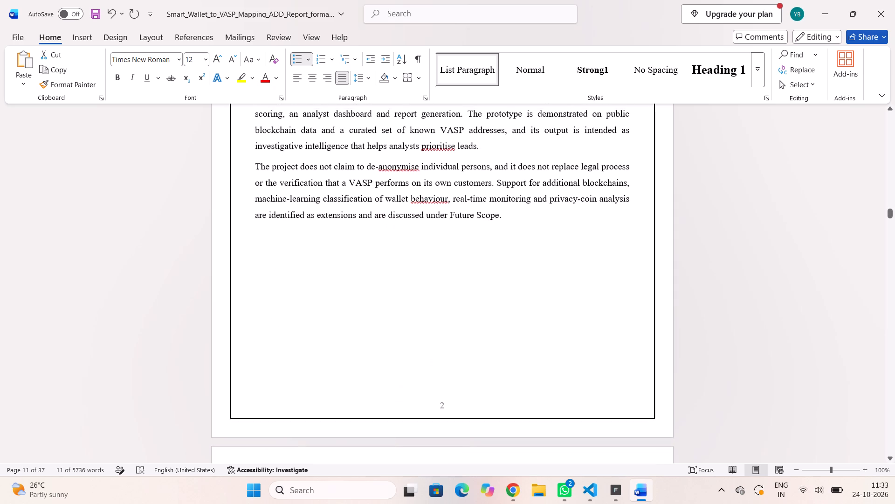
{"action": "scroll", "coordinate": [223, 277], "scroll_direction": "down", "scroll_amount": 1}
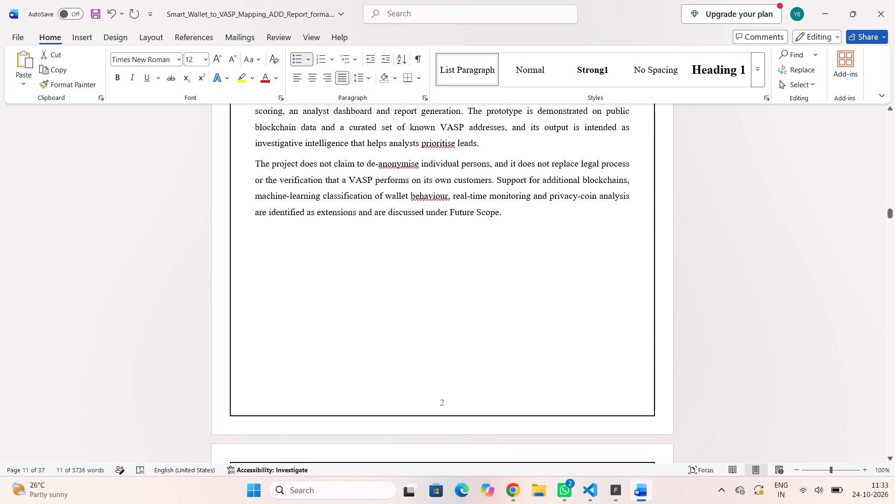
{"action": "scroll", "coordinate": [223, 277], "scroll_direction": "down", "scroll_amount": 1}
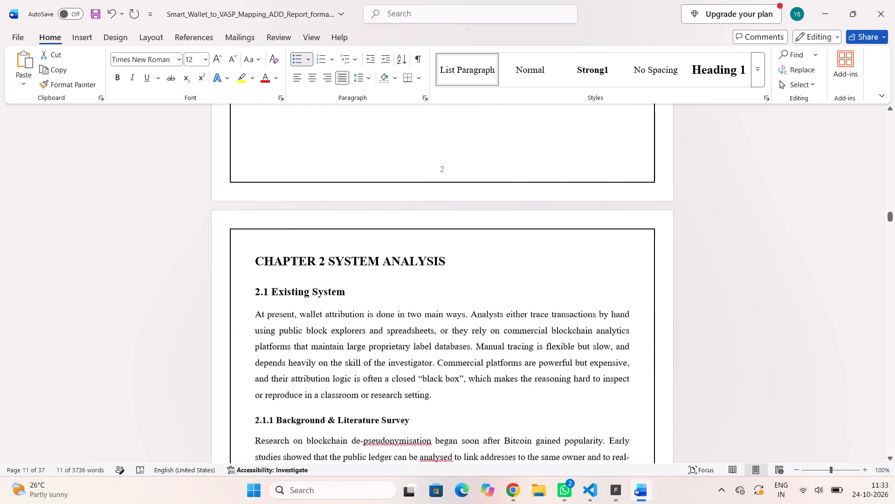
{"action": "scroll", "coordinate": [223, 277], "scroll_direction": "down", "scroll_amount": 2}
{"action": "scroll", "coordinate": [310, 227], "scroll_direction": "up", "scroll_amount": 3}
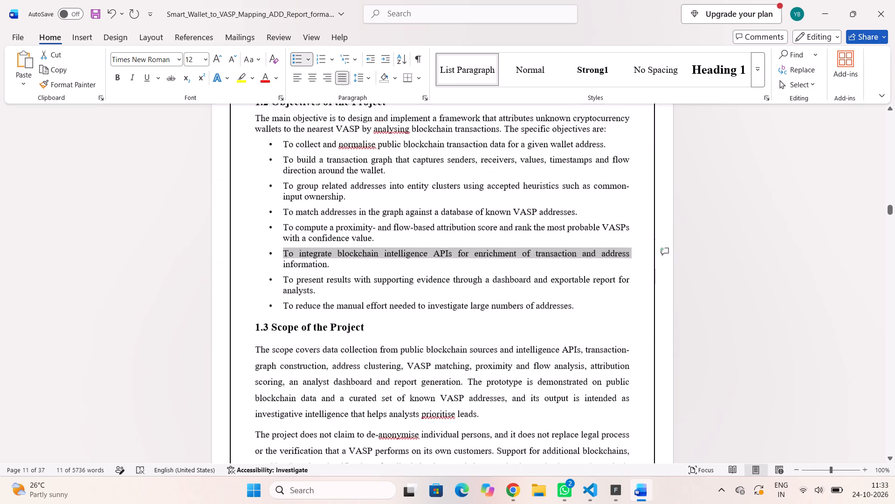
{"action": "scroll", "coordinate": [310, 227], "scroll_direction": "up", "scroll_amount": 3}
{"action": "scroll", "coordinate": [310, 227], "scroll_direction": "down", "scroll_amount": 1}
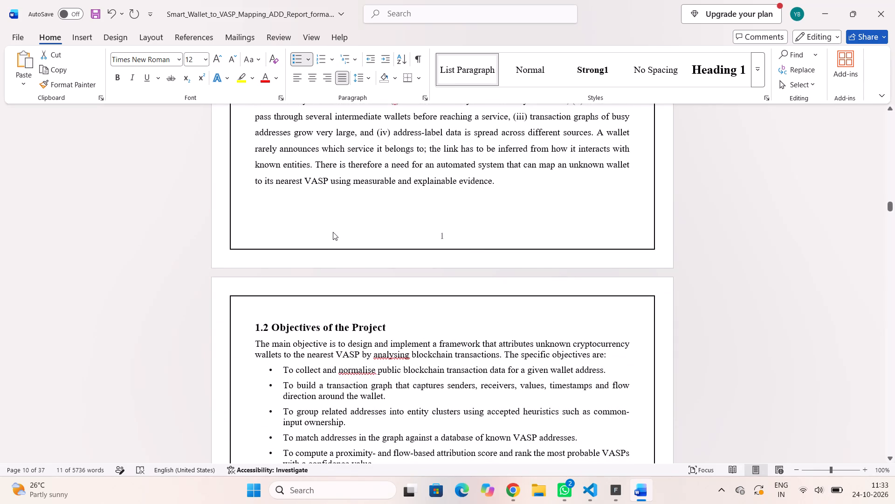
{"action": "scroll", "coordinate": [333, 232], "scroll_direction": "up", "scroll_amount": 4}
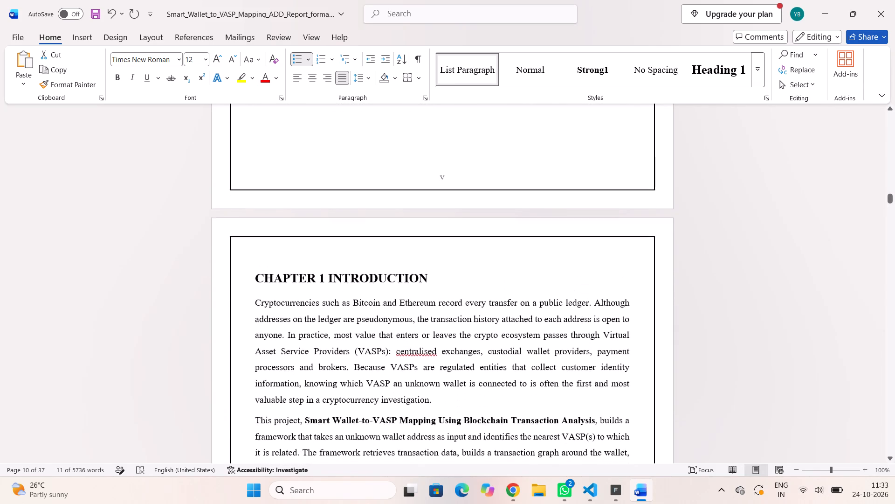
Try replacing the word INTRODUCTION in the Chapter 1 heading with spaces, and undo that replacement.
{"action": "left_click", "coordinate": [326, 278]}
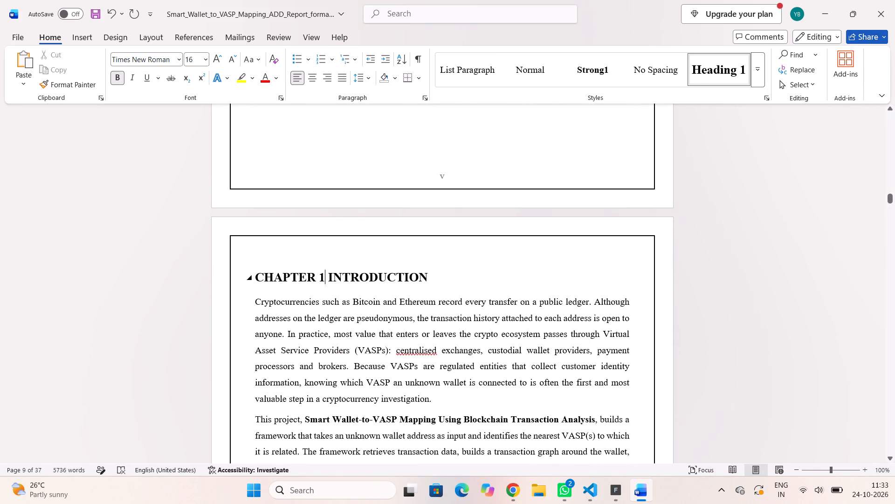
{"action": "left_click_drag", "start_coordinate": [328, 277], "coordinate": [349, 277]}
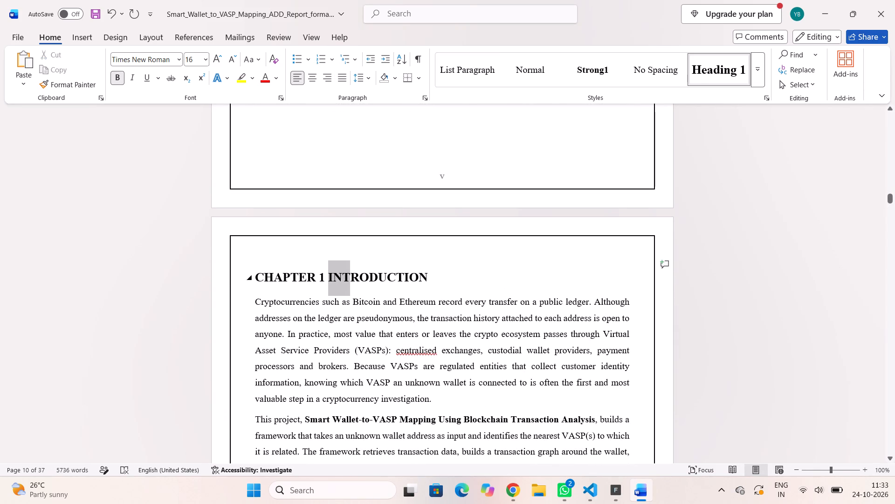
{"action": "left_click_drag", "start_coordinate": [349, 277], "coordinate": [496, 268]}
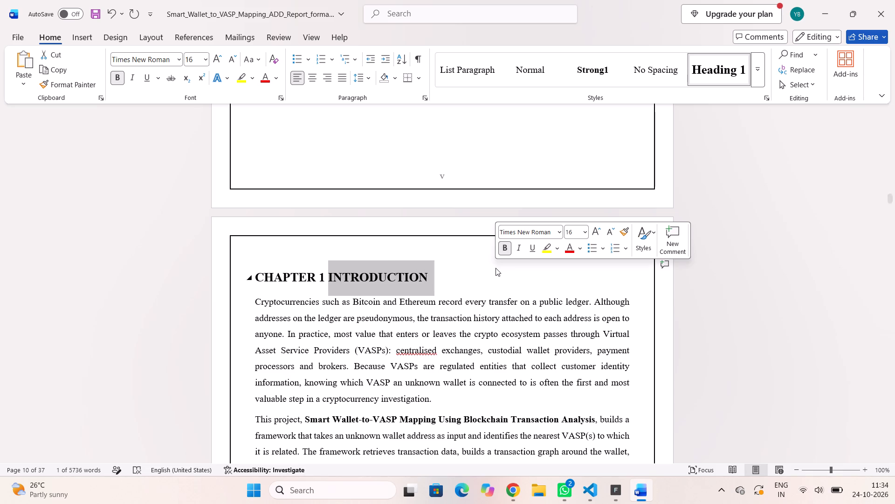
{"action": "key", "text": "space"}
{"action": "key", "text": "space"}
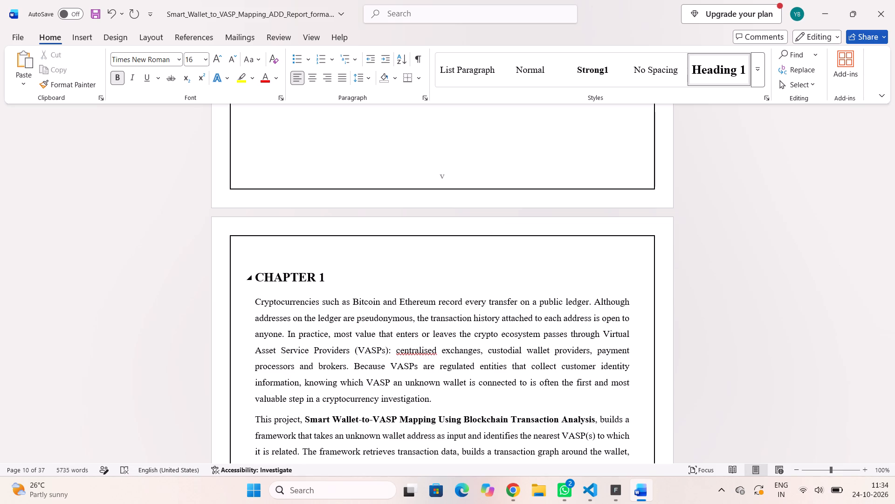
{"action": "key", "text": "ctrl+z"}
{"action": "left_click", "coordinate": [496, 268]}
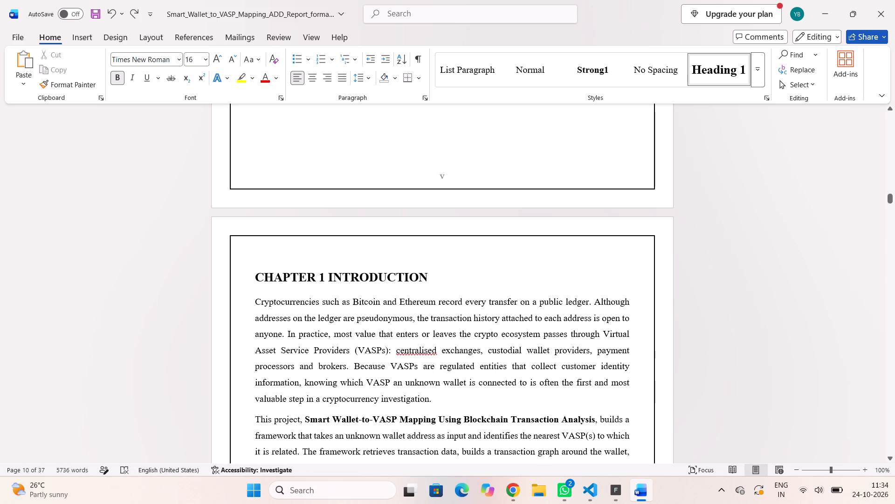
Insert spaces before the CHAPTER 1 INTRODUCTION heading to shift it toward the centre of the page.
{"action": "left_click", "coordinate": [251, 269]}
{"action": "key", "text": "space"}
{"action": "key", "text": "space"}
{"action": "key", "text": "space"}
{"action": "key", "text": "space"}
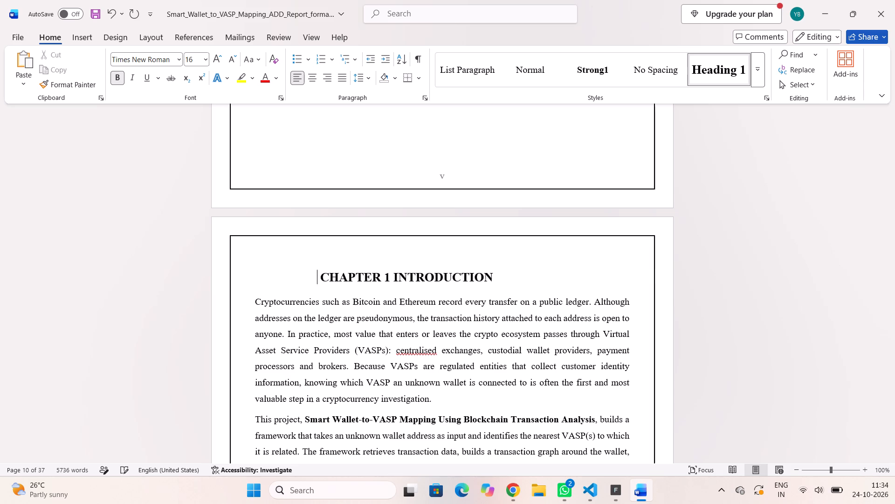
{"action": "key", "text": "space"}
{"action": "key", "text": "space"}
{"action": "key", "text": "space"}
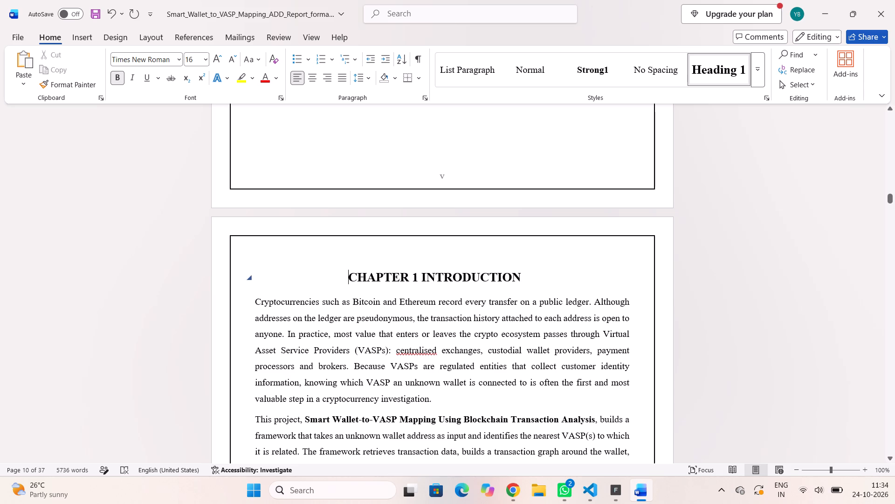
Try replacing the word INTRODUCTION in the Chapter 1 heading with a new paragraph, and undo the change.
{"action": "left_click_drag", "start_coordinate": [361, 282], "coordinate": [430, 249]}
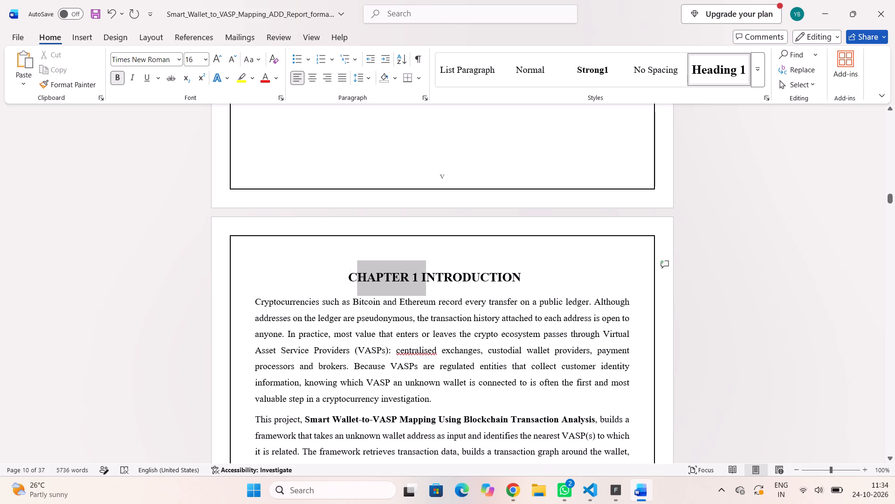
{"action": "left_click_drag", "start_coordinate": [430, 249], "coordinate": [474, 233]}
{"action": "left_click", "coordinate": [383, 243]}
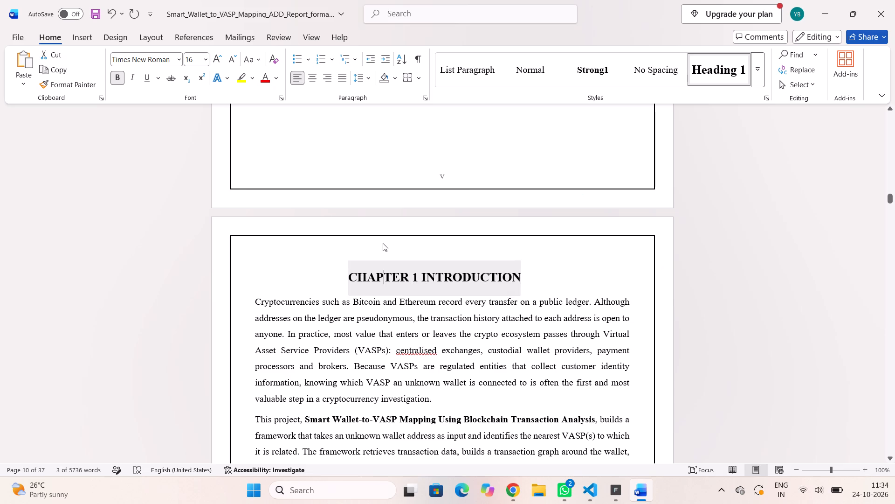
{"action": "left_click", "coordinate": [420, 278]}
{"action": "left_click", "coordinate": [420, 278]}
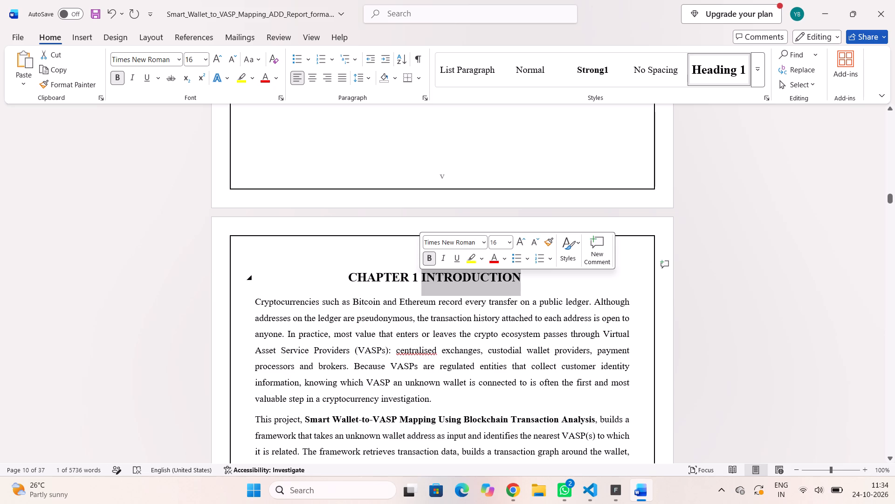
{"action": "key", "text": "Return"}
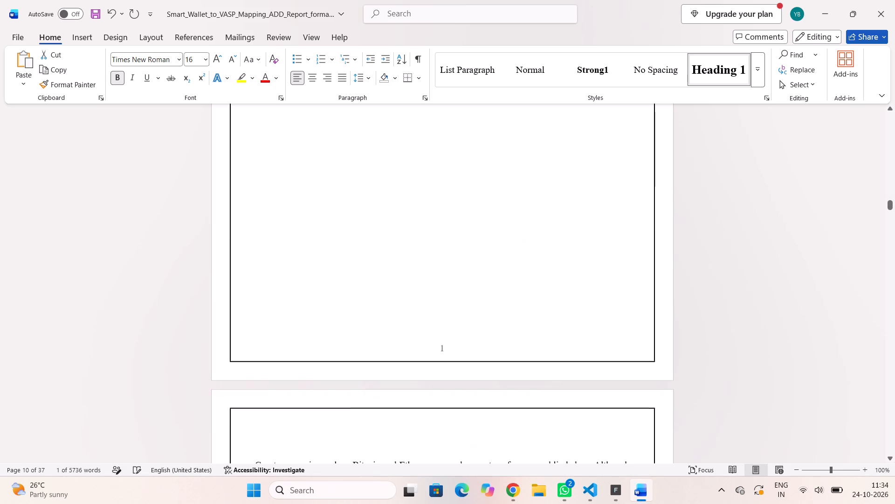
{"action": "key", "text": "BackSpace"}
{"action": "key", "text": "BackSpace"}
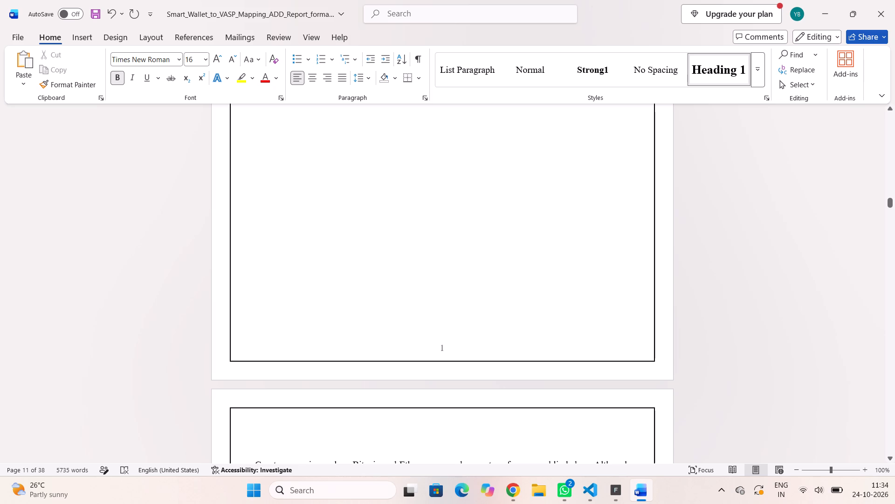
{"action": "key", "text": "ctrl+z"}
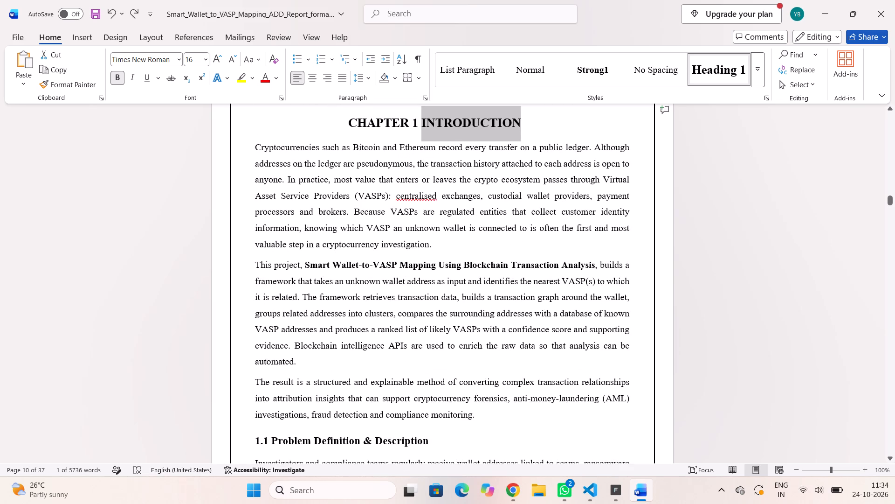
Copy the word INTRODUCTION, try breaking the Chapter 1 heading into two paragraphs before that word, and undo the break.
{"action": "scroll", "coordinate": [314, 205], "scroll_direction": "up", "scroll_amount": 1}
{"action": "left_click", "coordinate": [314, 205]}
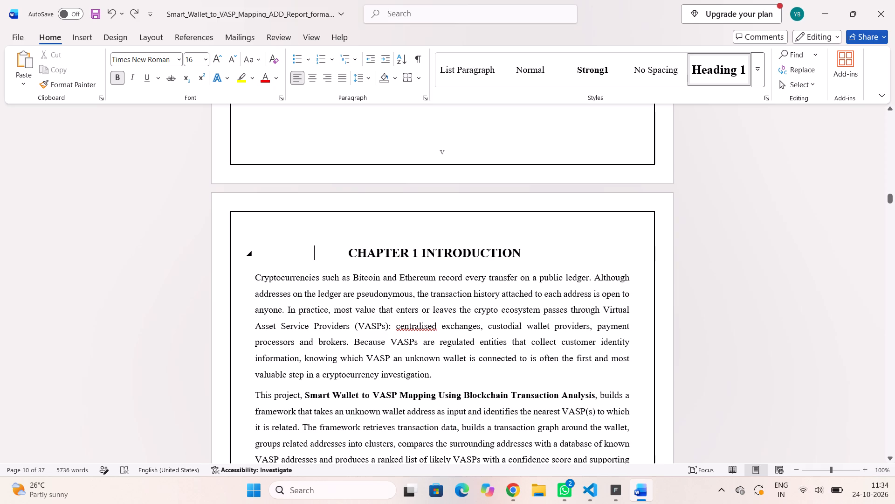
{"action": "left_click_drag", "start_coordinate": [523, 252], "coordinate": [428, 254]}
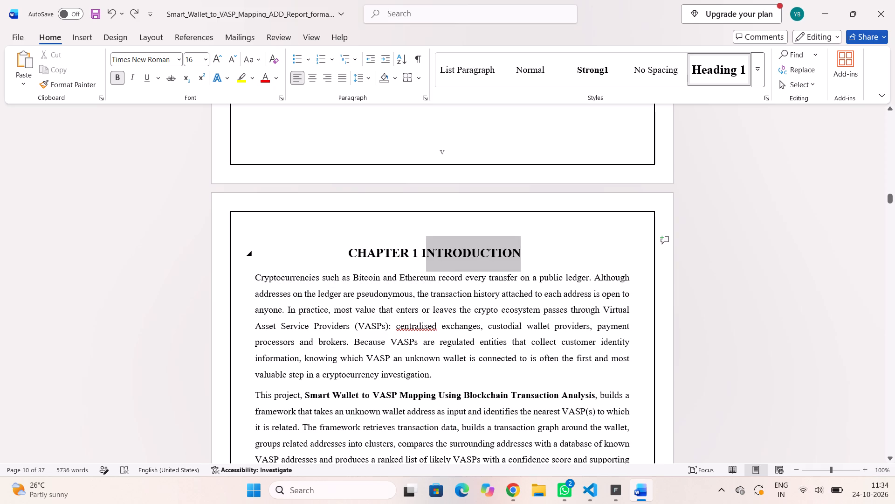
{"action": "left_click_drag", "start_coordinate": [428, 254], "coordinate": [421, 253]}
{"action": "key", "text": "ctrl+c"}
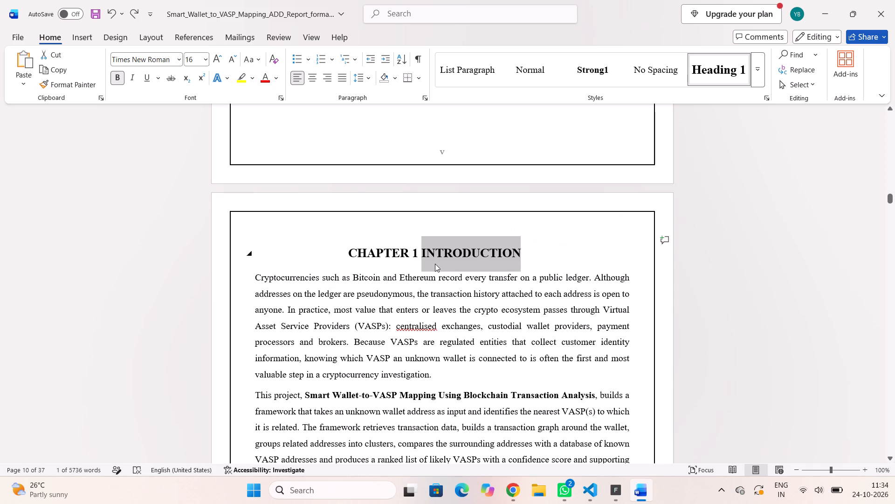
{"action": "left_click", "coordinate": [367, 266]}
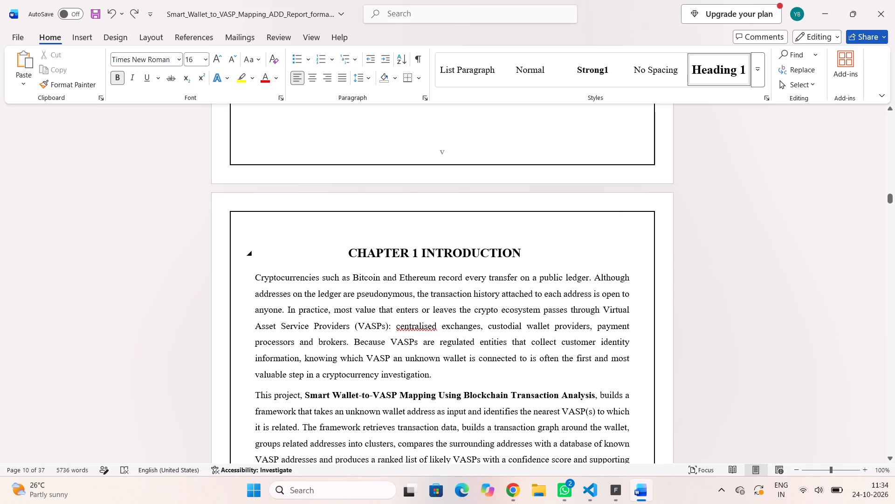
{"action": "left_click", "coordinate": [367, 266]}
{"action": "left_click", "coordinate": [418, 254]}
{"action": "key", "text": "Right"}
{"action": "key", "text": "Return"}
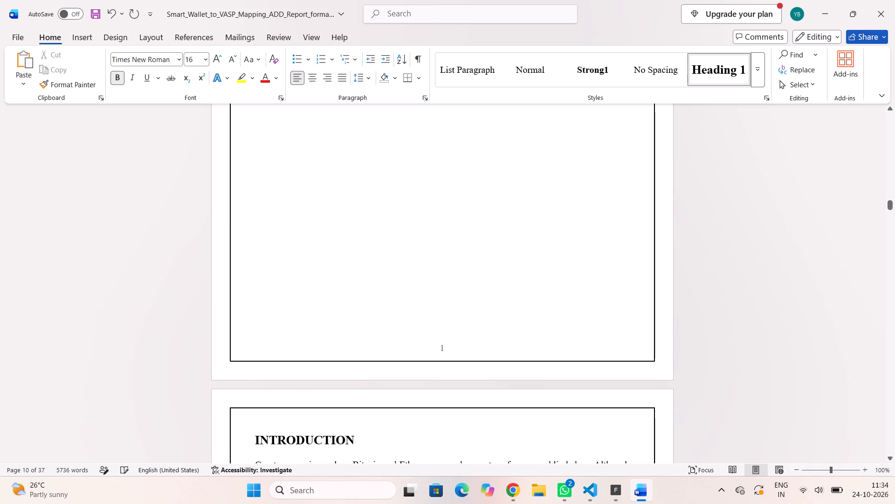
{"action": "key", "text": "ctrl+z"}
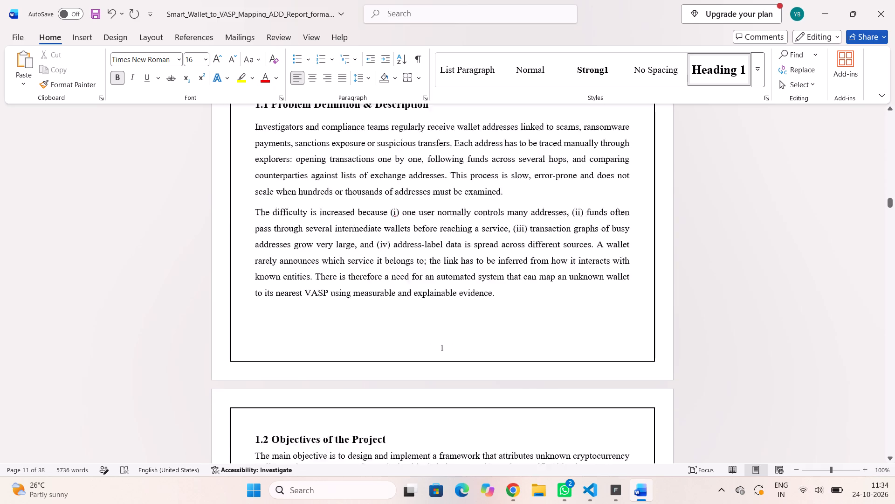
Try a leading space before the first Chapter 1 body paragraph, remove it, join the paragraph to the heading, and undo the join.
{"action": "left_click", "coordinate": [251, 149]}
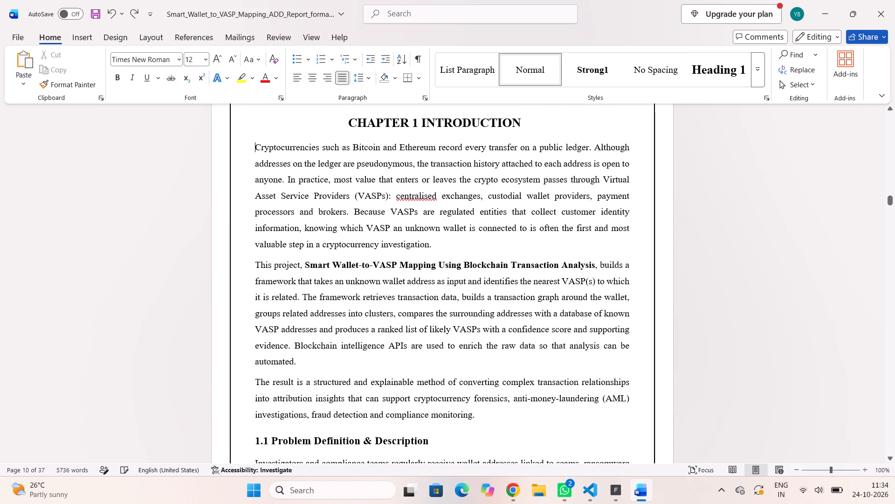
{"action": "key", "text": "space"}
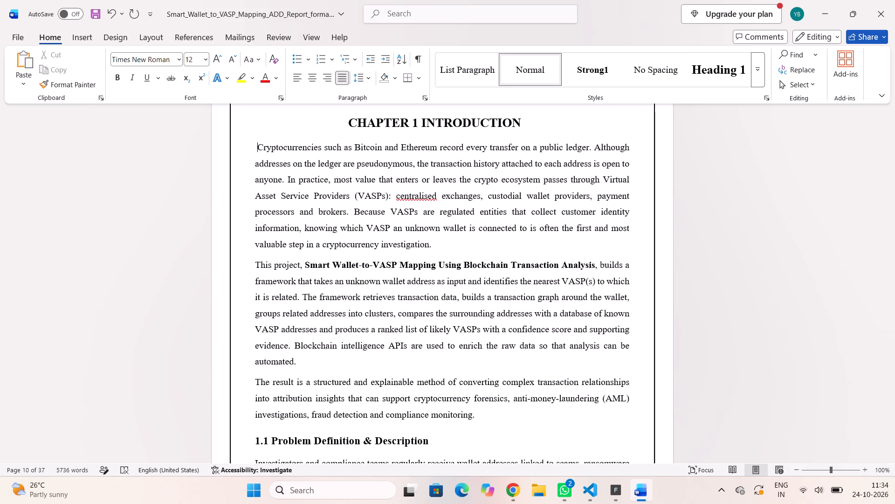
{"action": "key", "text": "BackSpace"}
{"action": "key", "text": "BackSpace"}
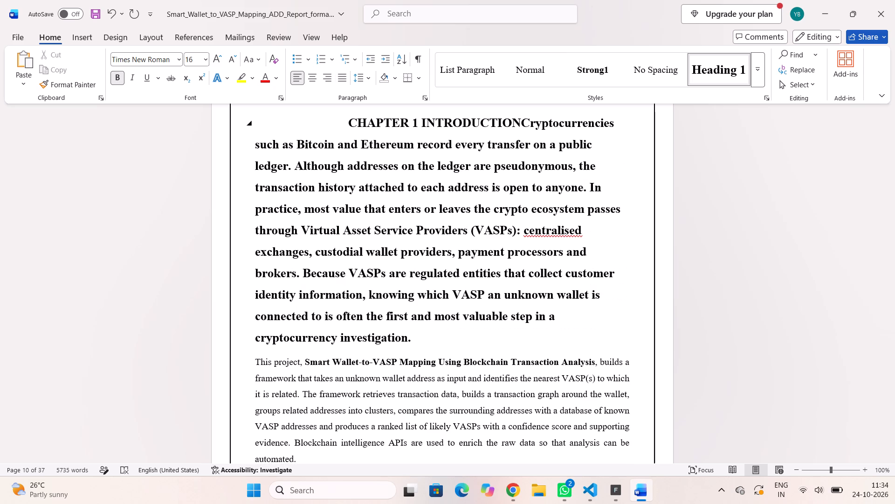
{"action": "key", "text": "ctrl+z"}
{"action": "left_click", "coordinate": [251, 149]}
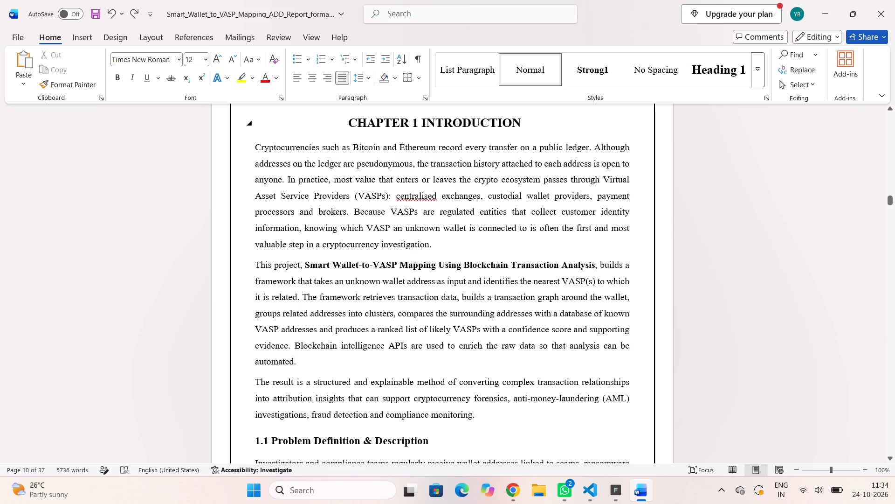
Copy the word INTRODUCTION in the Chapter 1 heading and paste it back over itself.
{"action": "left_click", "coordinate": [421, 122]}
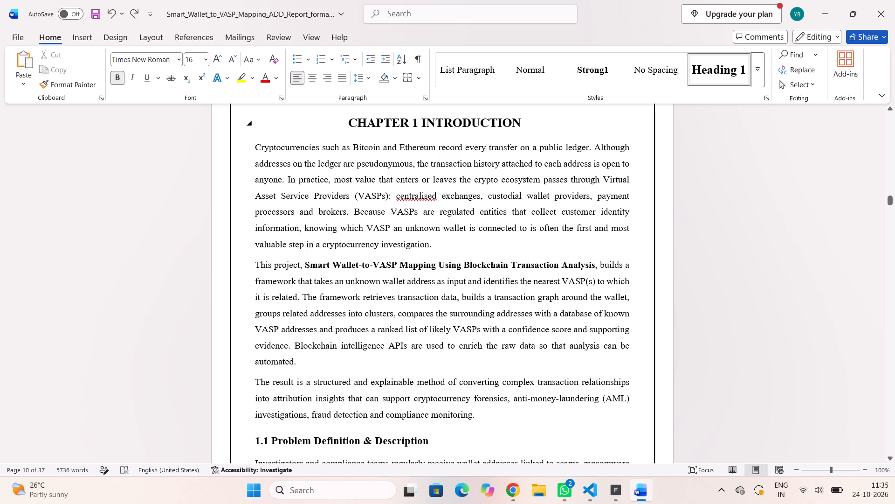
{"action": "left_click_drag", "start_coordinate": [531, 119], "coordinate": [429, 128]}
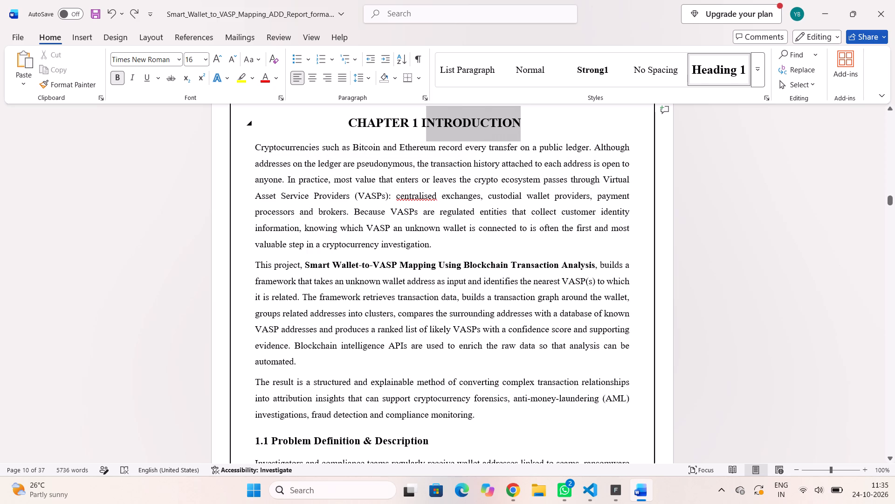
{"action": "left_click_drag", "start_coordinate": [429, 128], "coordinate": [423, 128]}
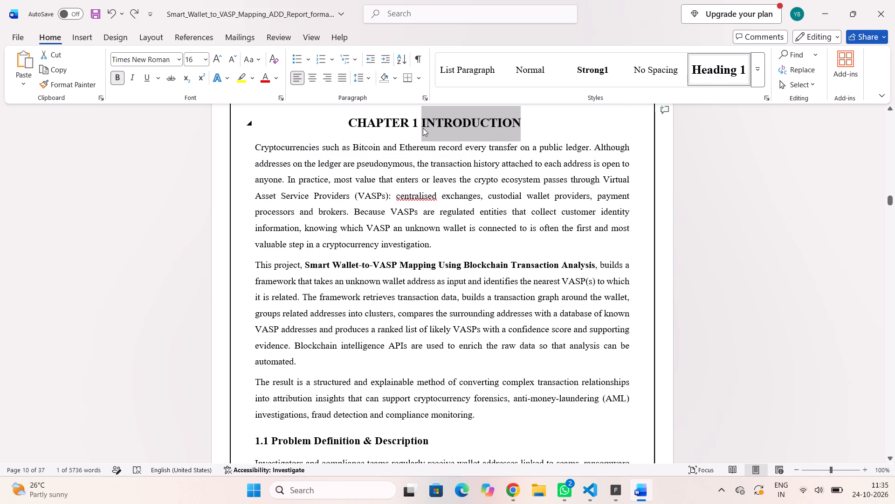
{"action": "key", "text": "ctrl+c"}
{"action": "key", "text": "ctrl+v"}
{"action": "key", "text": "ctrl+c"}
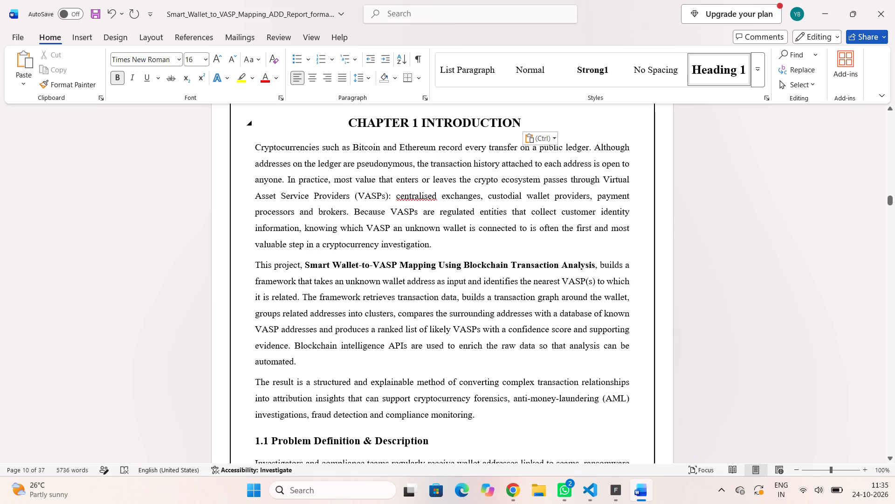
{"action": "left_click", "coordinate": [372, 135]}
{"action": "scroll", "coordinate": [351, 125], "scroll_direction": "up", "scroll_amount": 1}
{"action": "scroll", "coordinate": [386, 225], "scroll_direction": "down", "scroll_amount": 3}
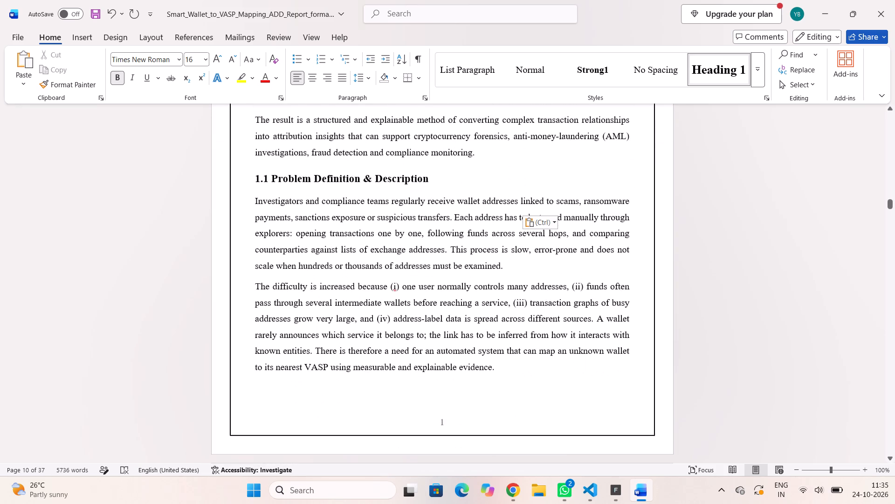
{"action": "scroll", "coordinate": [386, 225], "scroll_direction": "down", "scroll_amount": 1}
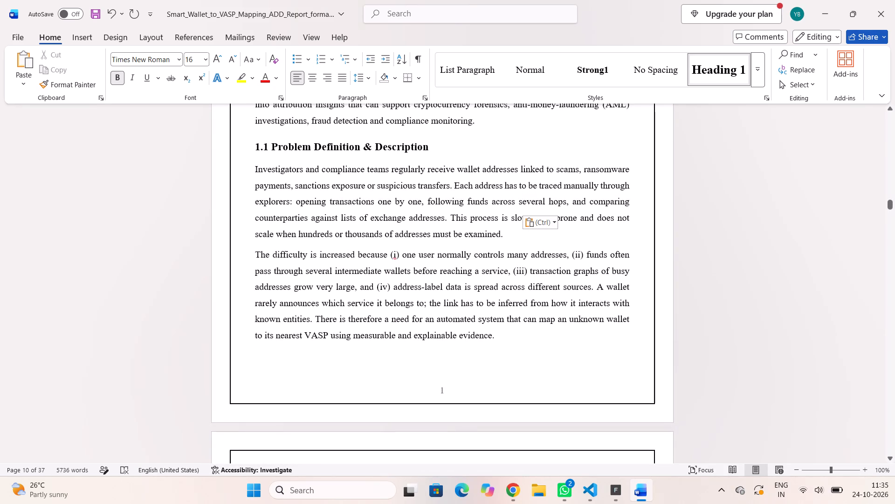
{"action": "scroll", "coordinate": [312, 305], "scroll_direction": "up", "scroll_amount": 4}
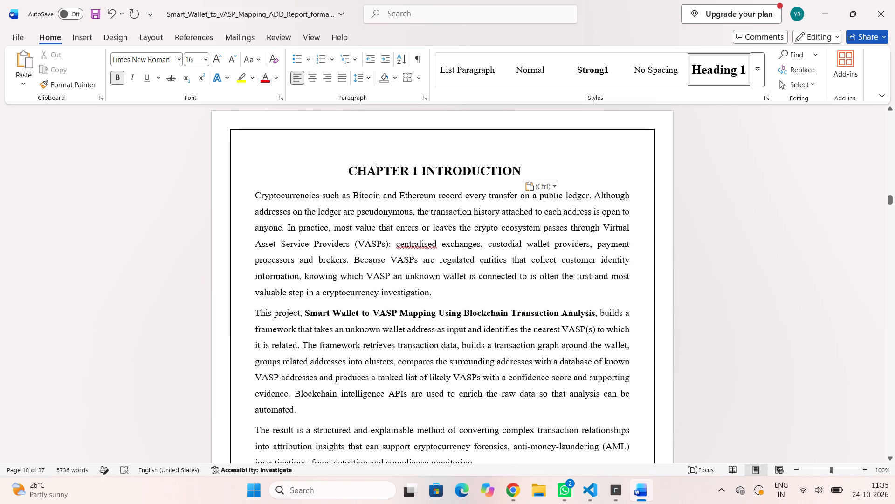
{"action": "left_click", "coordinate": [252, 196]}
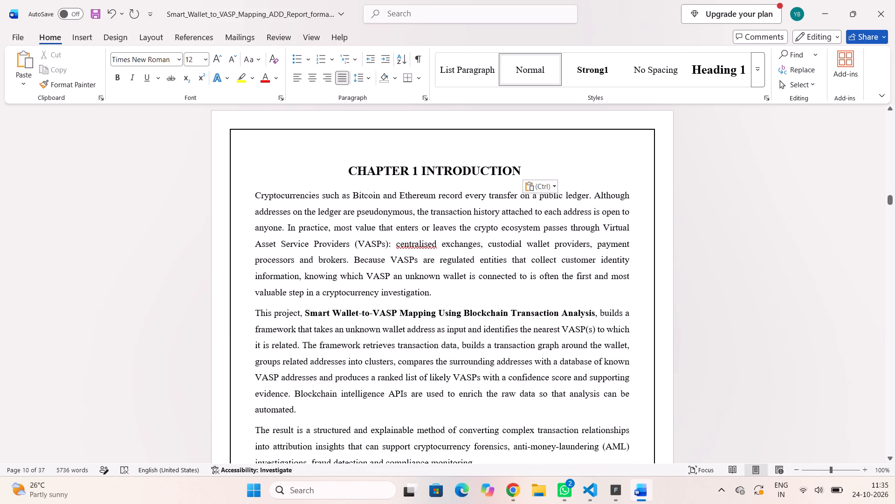
Set the font size of the words CHAPTER 1 in the Chapter 1 heading to 14.
{"action": "left_click_drag", "start_coordinate": [420, 172], "coordinate": [404, 166]}
{"action": "left_click_drag", "start_coordinate": [404, 166], "coordinate": [372, 154]}
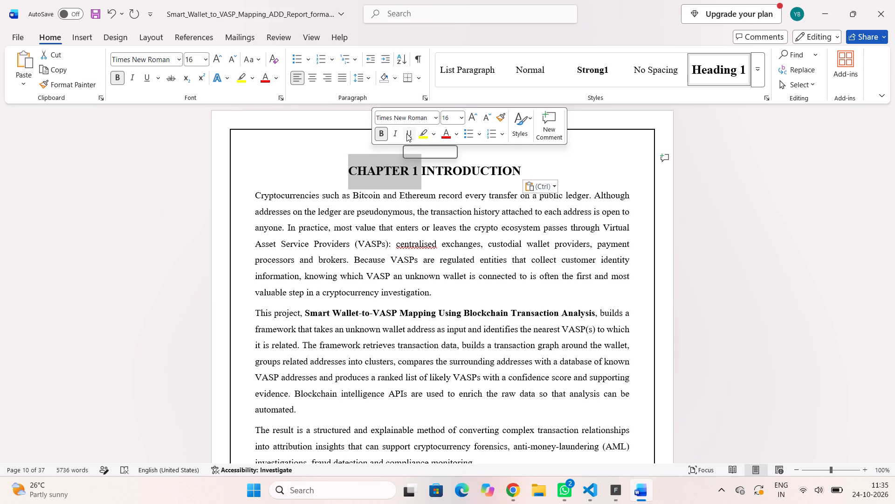
{"action": "left_click", "coordinate": [463, 117]}
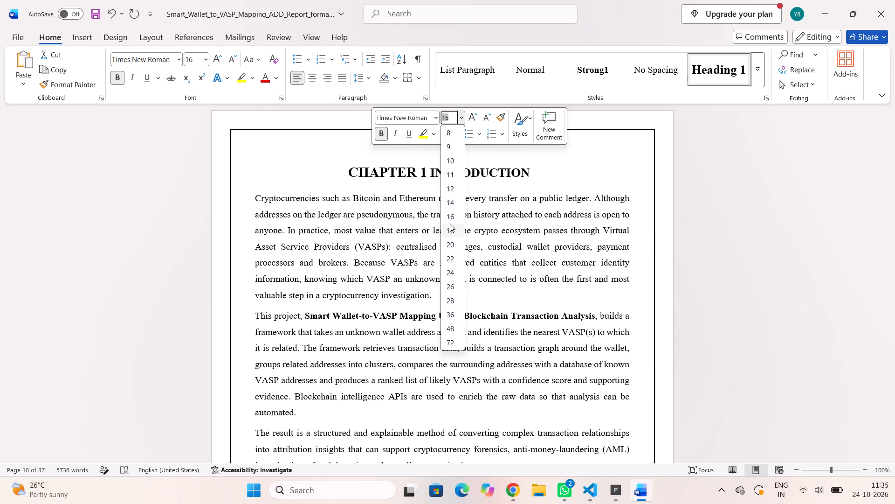
{"action": "left_click", "coordinate": [451, 201]}
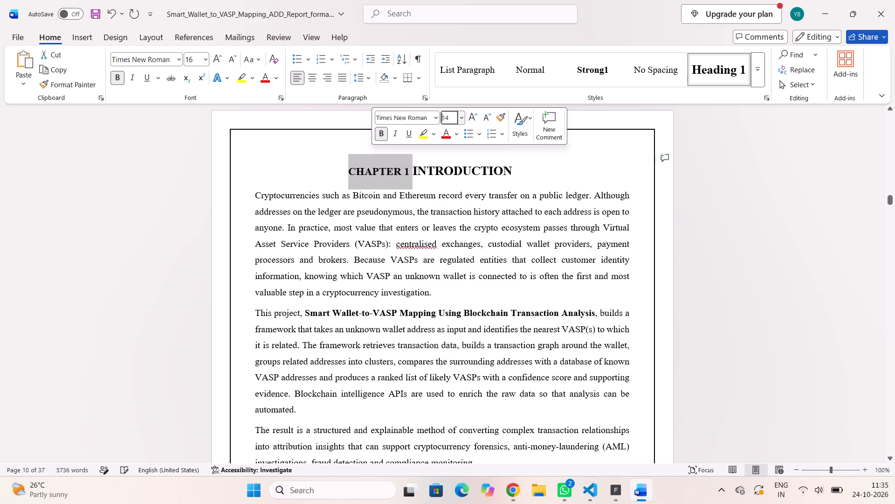
Copy the word INTRODUCTION from the Chapter 1 heading and paste it on a new line between the heading and the first body paragraph.
{"action": "left_click_drag", "start_coordinate": [526, 178], "coordinate": [420, 175]}
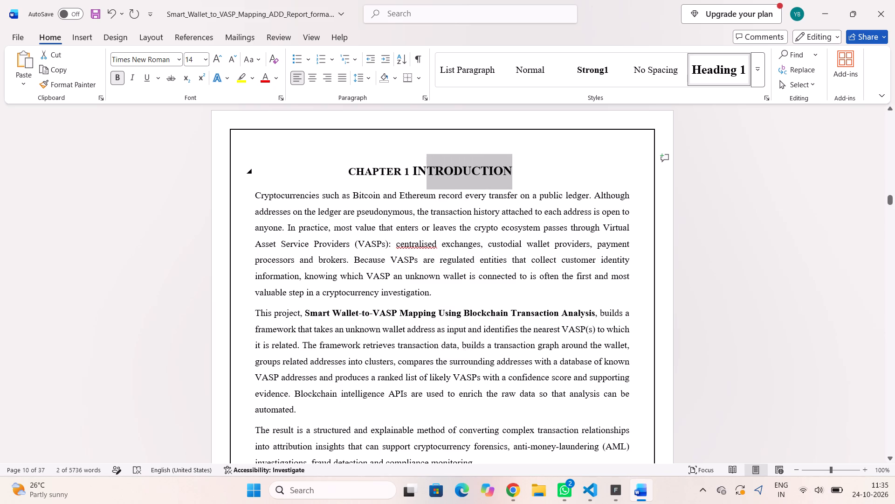
{"action": "left_click_drag", "start_coordinate": [420, 175], "coordinate": [413, 176]}
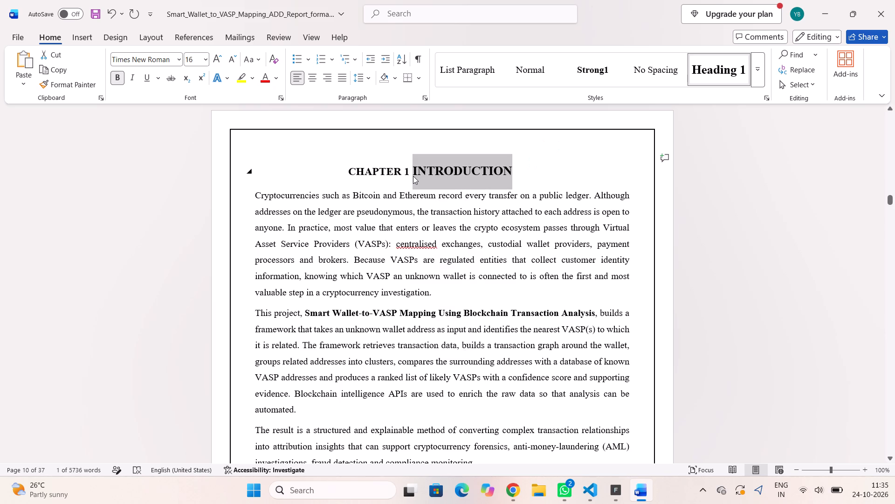
{"action": "key", "text": "ctrl+c"}
{"action": "left_click", "coordinate": [387, 185]}
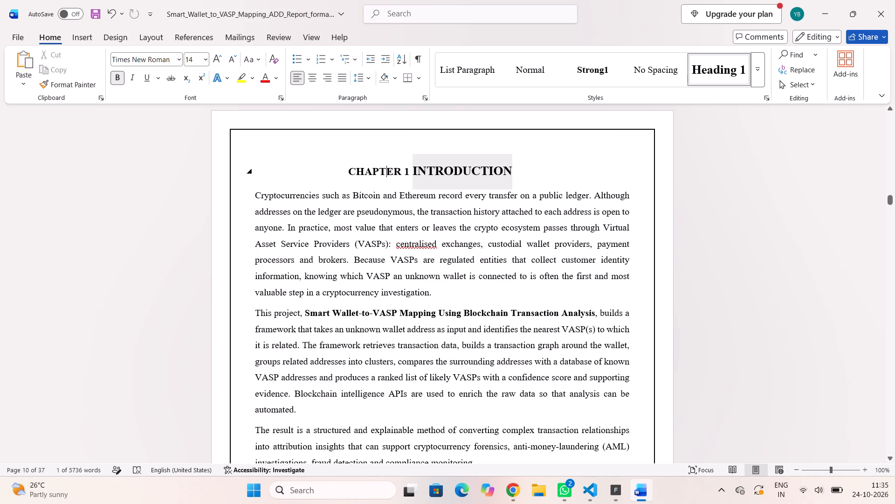
{"action": "left_click", "coordinate": [259, 187]}
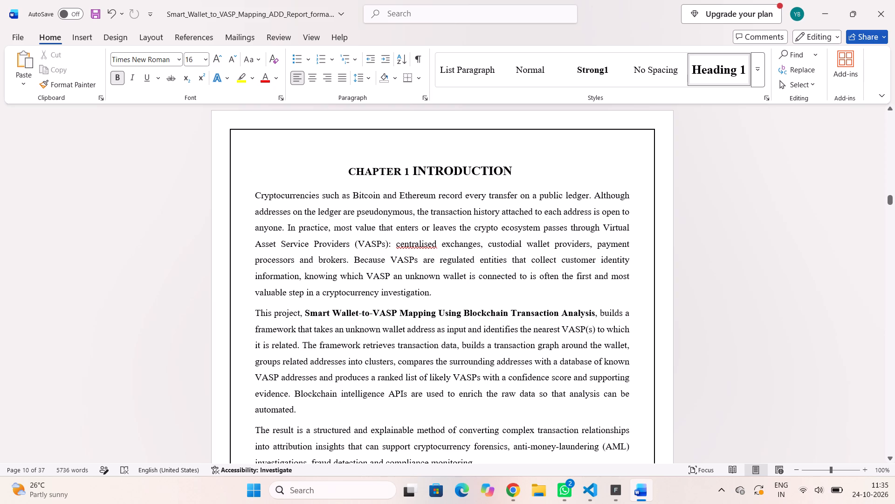
{"action": "left_click", "coordinate": [255, 197]}
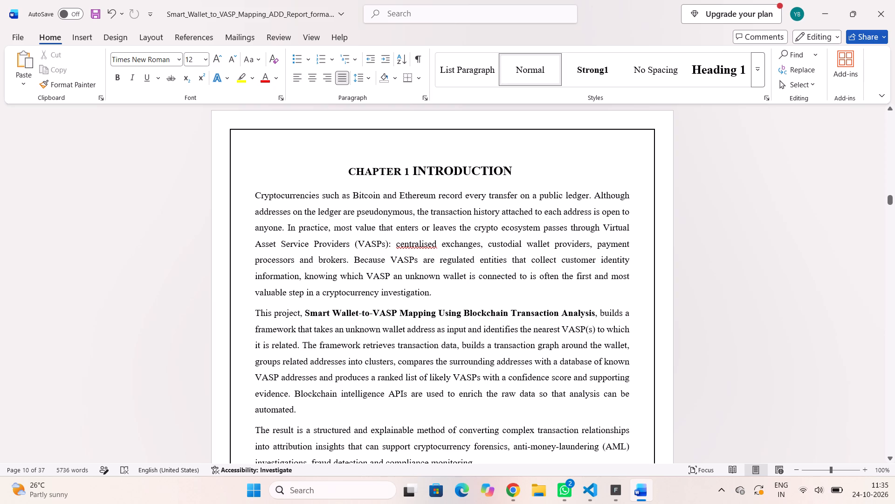
{"action": "key", "text": "Return"}
{"action": "left_click", "coordinate": [395, 193]}
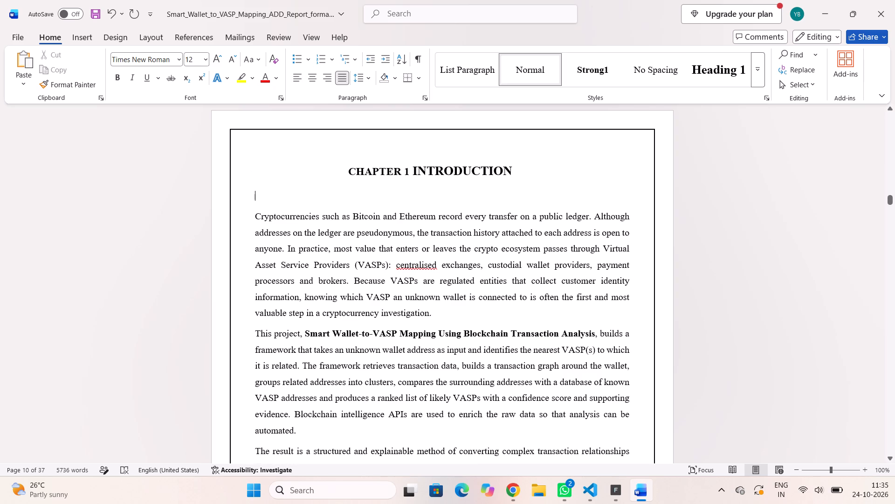
{"action": "key", "text": "ctrl+v"}
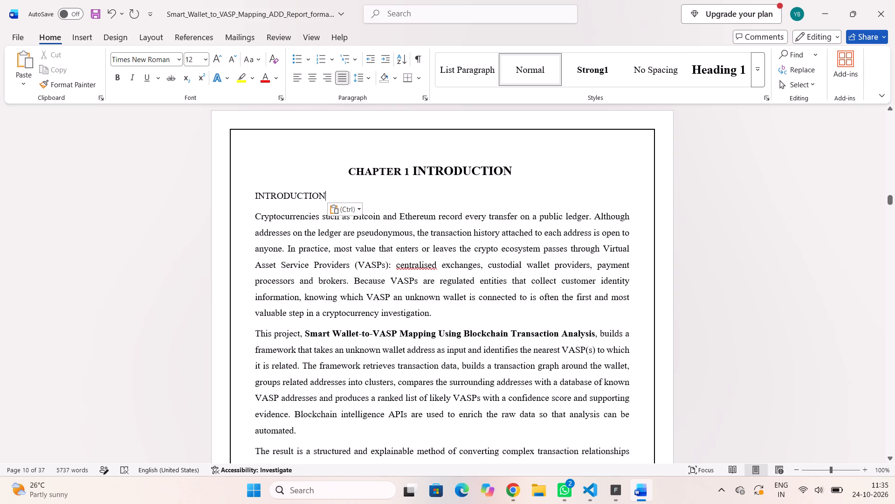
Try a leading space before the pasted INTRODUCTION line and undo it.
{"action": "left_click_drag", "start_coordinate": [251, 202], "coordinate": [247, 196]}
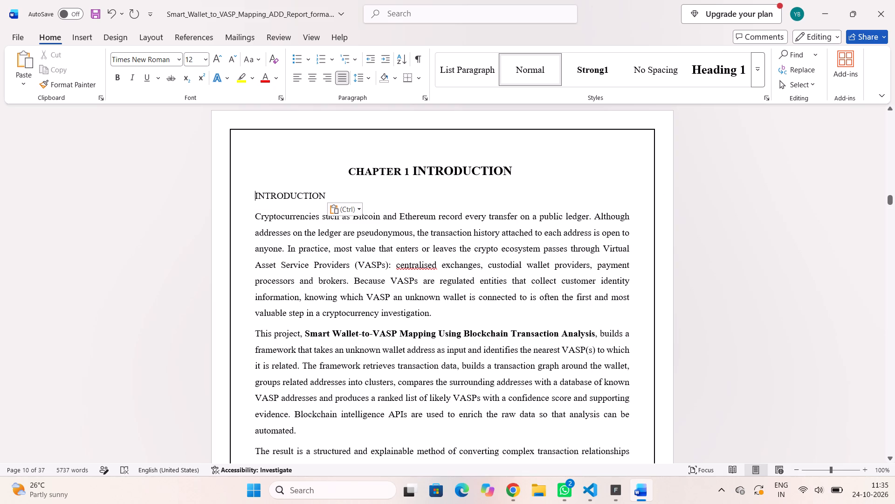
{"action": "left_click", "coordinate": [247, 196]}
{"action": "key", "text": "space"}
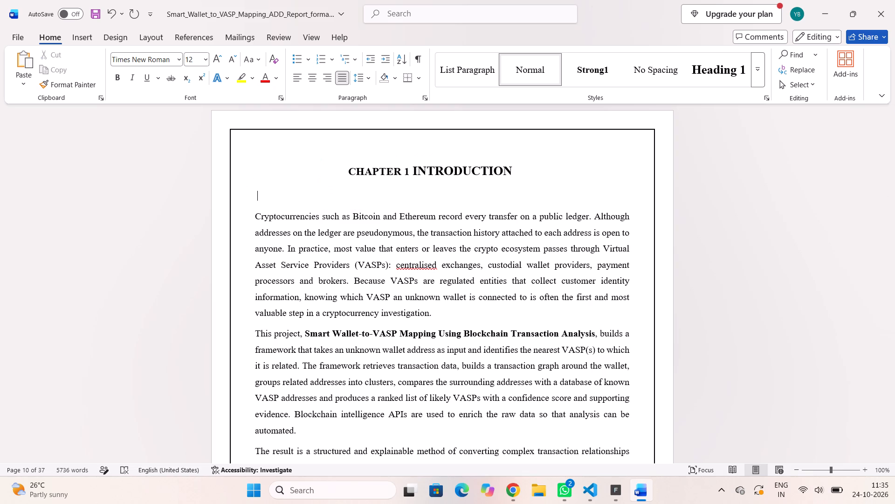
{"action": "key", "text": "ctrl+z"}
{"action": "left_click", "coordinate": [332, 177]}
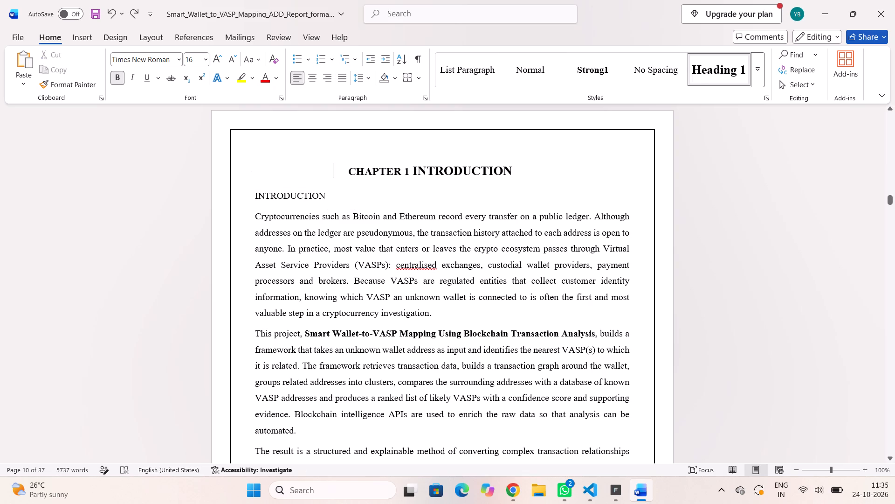
Insert leading spaces before the pasted INTRODUCTION line to move it toward the page centre, beneath CHAPTER 1.
{"action": "left_click", "coordinate": [252, 196]}
{"action": "key", "text": "space"}
{"action": "key", "text": "space"}
{"action": "key", "text": "space"}
{"action": "key", "text": "space"}
{"action": "key", "text": "space"}
{"action": "key", "text": "space"}
{"action": "key", "text": "space"}
{"action": "key", "text": "space"}
{"action": "key", "text": "space"}
{"action": "key", "text": "space"}
{"action": "key", "text": "space"}
{"action": "key", "text": "space"}
{"action": "key", "text": "space"}
{"action": "key", "text": "space"}
{"action": "key", "text": "space"}
{"action": "key", "text": "space"}
{"action": "key", "text": "space"}
{"action": "key", "text": "space"}
{"action": "key", "text": "space"}
{"action": "key", "text": "space"}
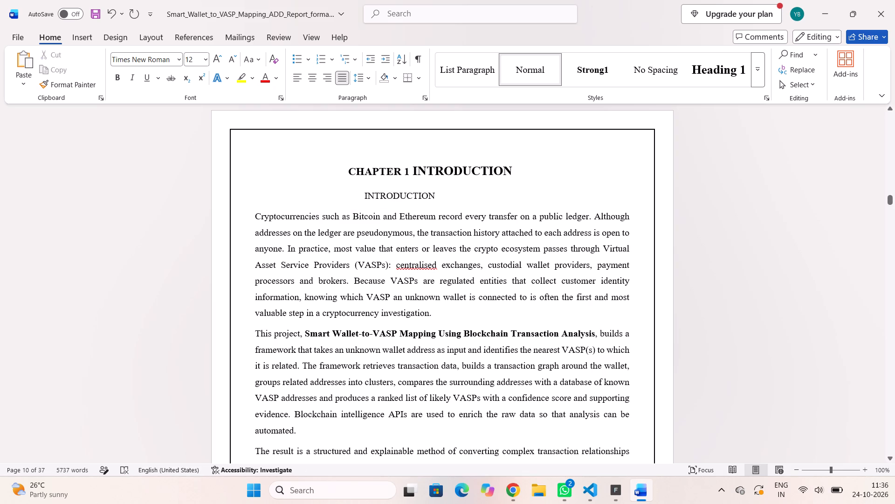
Set the font size of the pasted INTRODUCTION line to 18.
{"action": "left_click_drag", "start_coordinate": [432, 196], "coordinate": [360, 195]}
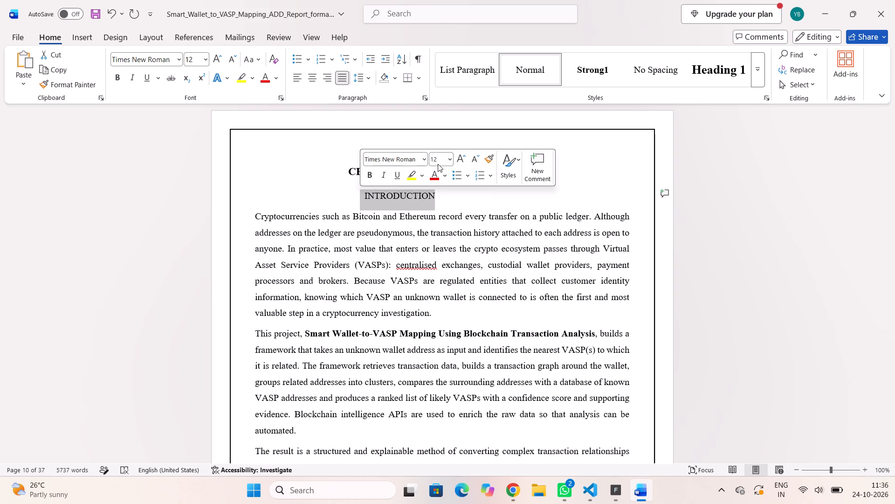
{"action": "left_click", "coordinate": [448, 160]}
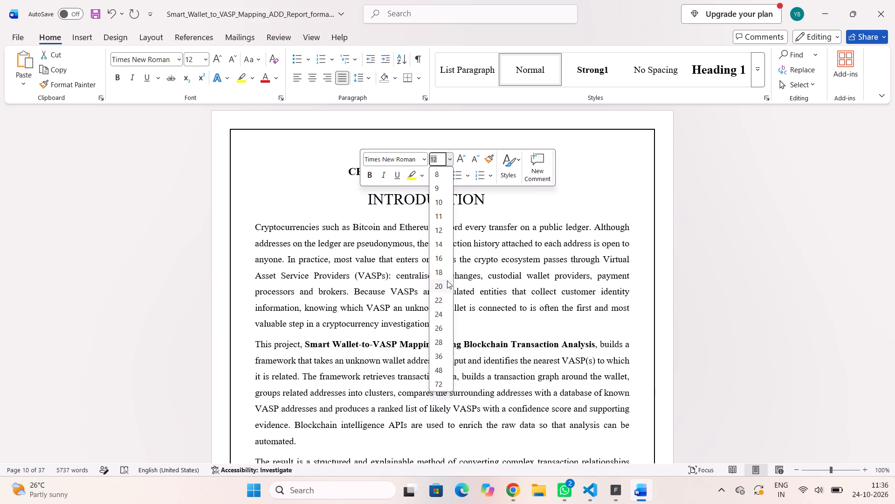
{"action": "left_click", "coordinate": [443, 278]}
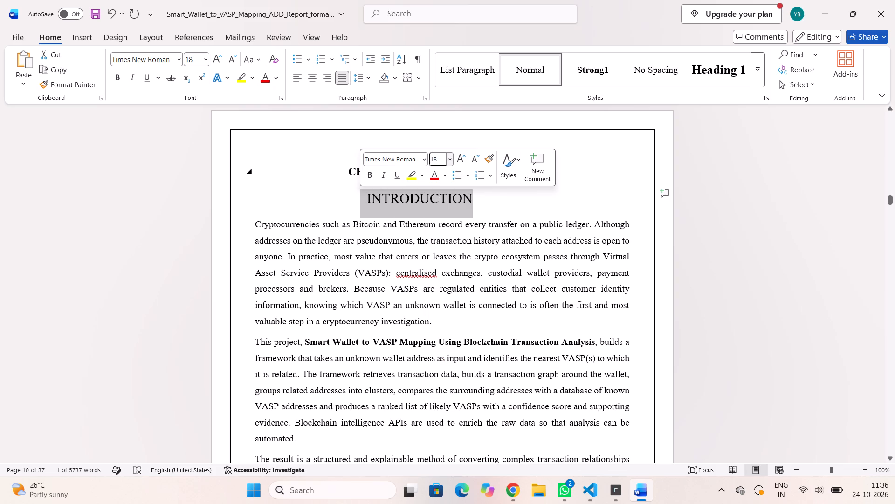
{"action": "left_click", "coordinate": [347, 168]}
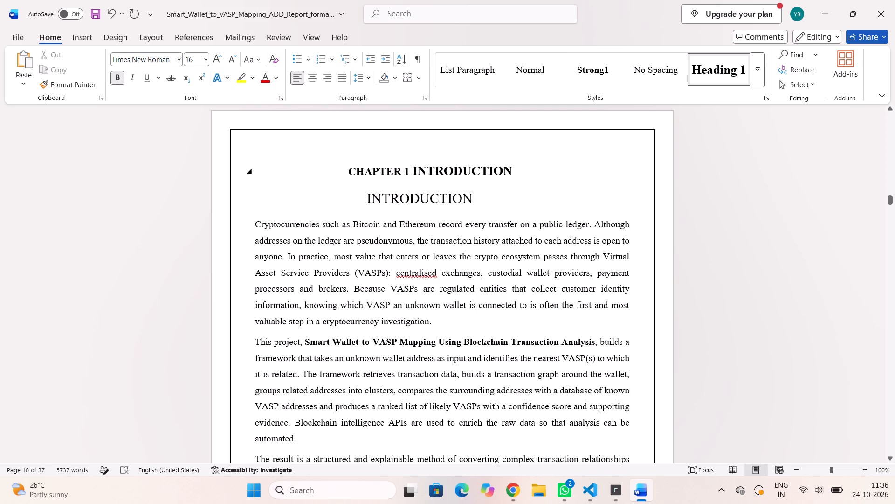
Delete the word INTRODUCTION from the Chapter 1 heading line, leaving only CHAPTER 1.
{"action": "left_click_drag", "start_coordinate": [419, 171], "coordinate": [510, 184]}
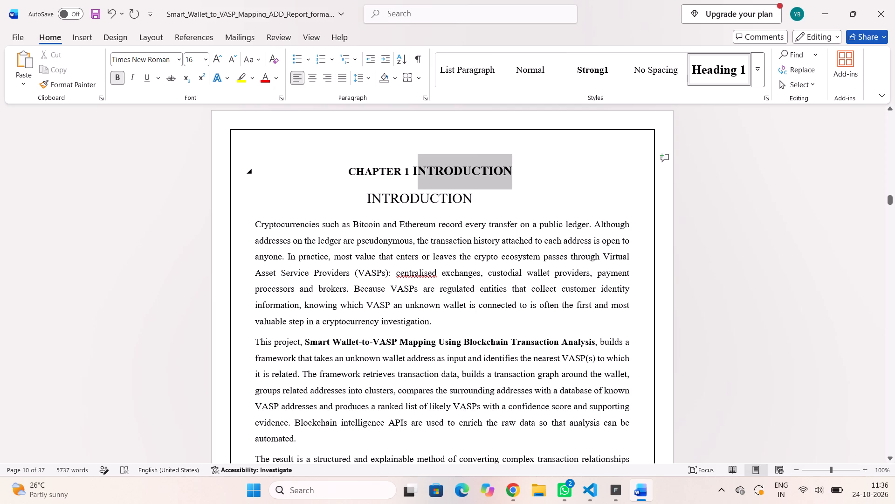
{"action": "left_click_drag", "start_coordinate": [510, 184], "coordinate": [514, 184]}
{"action": "key", "text": "BackSpace"}
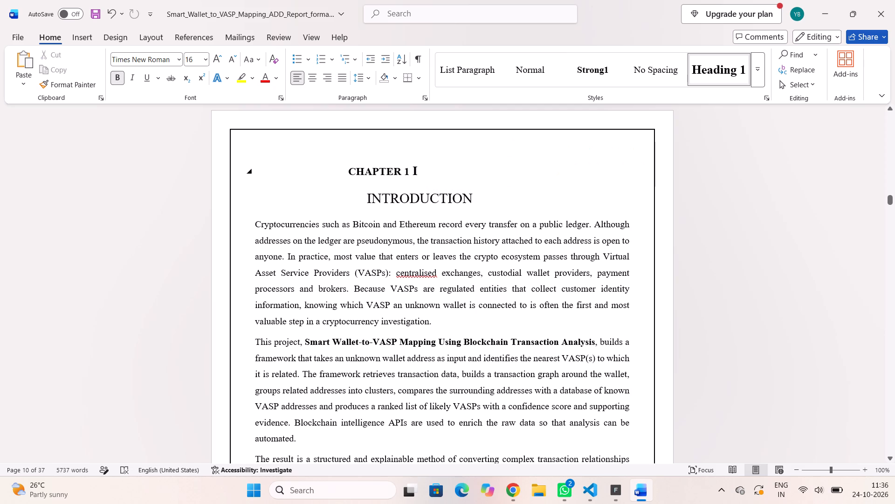
{"action": "key", "text": "BackSpace"}
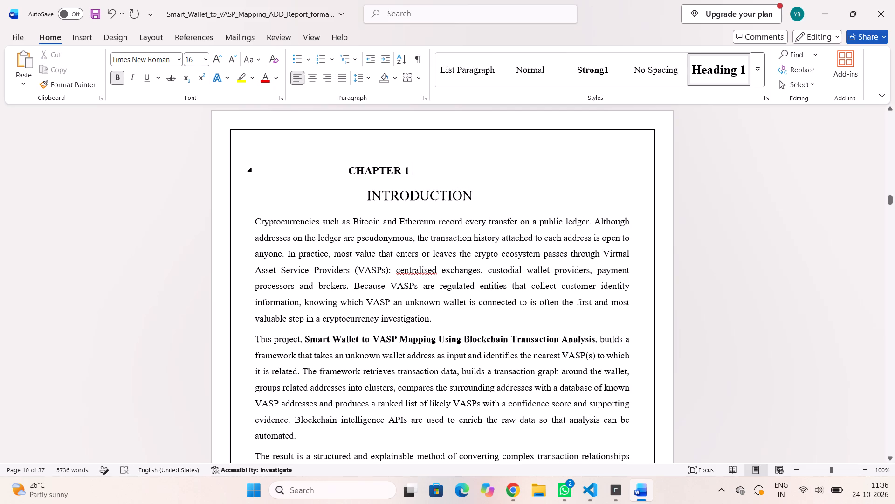
Insert leading spaces before CHAPTER 1 to shift it toward the centre above INTRODUCTION.
{"action": "left_click", "coordinate": [349, 169]}
{"action": "key", "text": "space"}
{"action": "key", "text": "space"}
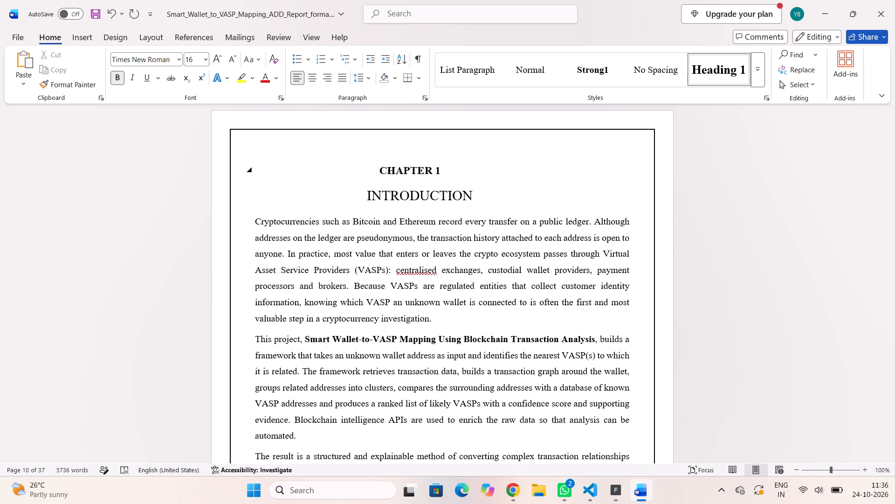
Make the INTRODUCTION line below the CHAPTER 1 heading bold.
{"action": "left_click_drag", "start_coordinate": [357, 201], "coordinate": [472, 199]}
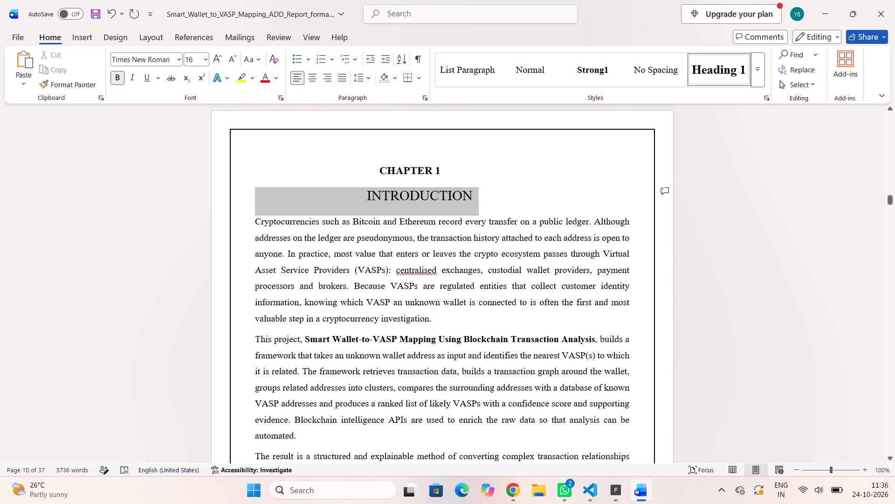
{"action": "left_click_drag", "start_coordinate": [472, 199], "coordinate": [472, 199]}
{"action": "left_click", "coordinate": [483, 180]}
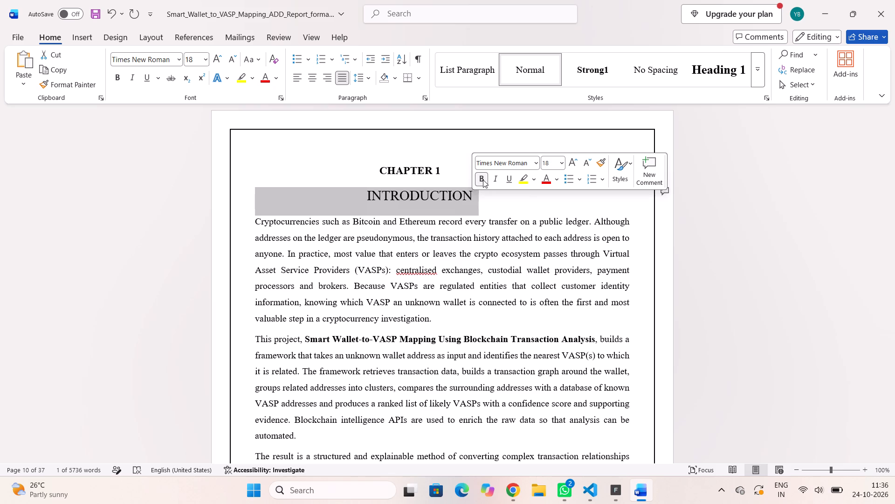
{"action": "left_click", "coordinate": [289, 175]}
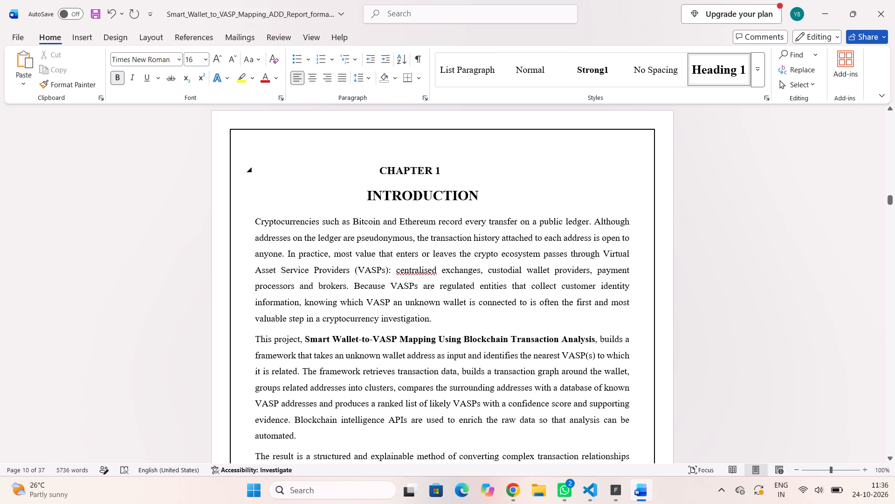
Add three more leading spaces before CHAPTER 1 to centre it over the INTRODUCTION line.
{"action": "left_click", "coordinate": [379, 168]}
{"action": "key", "text": "space"}
{"action": "key", "text": "space"}
{"action": "key", "text": "space"}
Set the font size of the CHAPTER 1 heading line to 16.
{"action": "left_click_drag", "start_coordinate": [388, 167], "coordinate": [471, 162]}
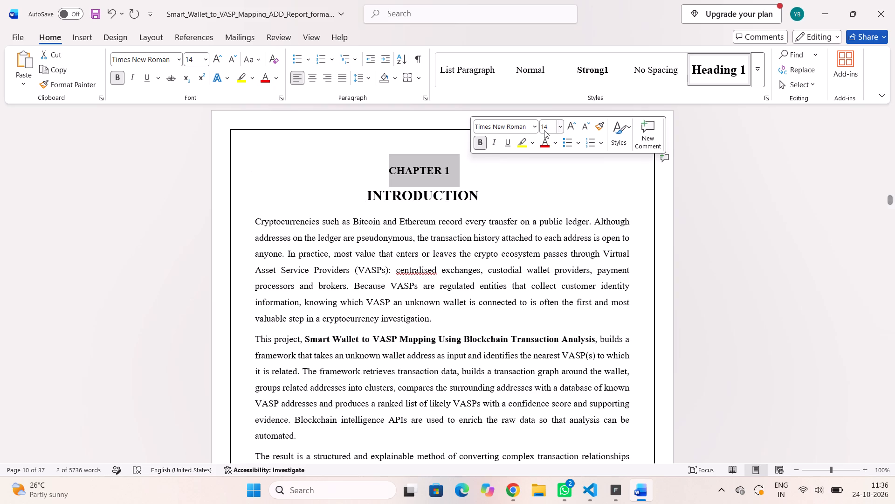
{"action": "left_click", "coordinate": [545, 130]}
{"action": "left_click", "coordinate": [562, 126]}
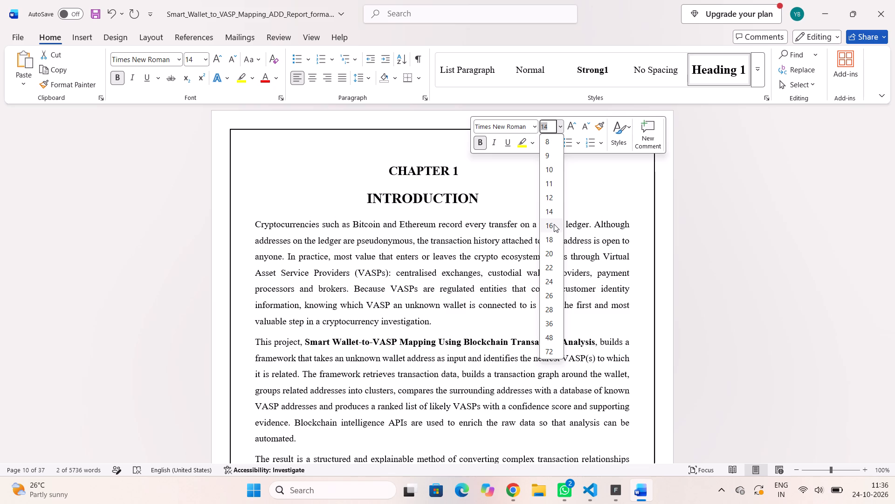
{"action": "left_click", "coordinate": [554, 224]}
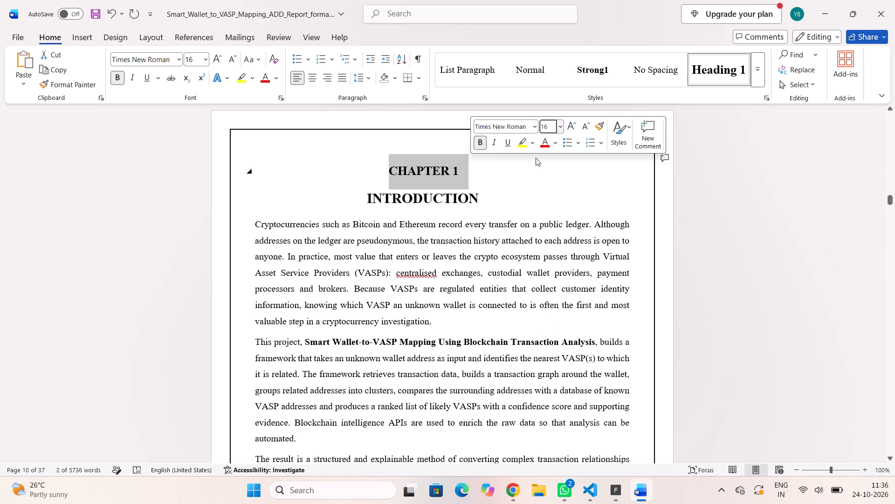
{"action": "left_click", "coordinate": [536, 158]}
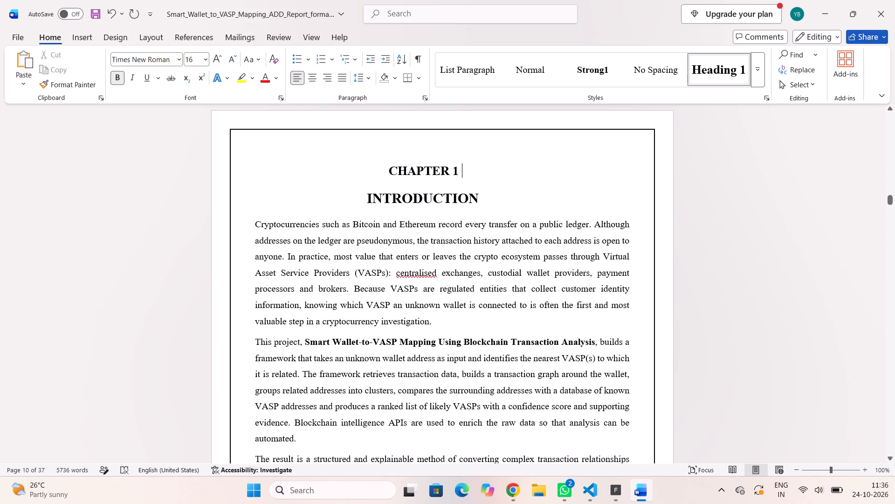
Set the font size of the words SYSTEM ANALYSIS in the Chapter 2 heading to 8.
{"action": "scroll", "coordinate": [541, 225], "scroll_direction": "down", "scroll_amount": 4}
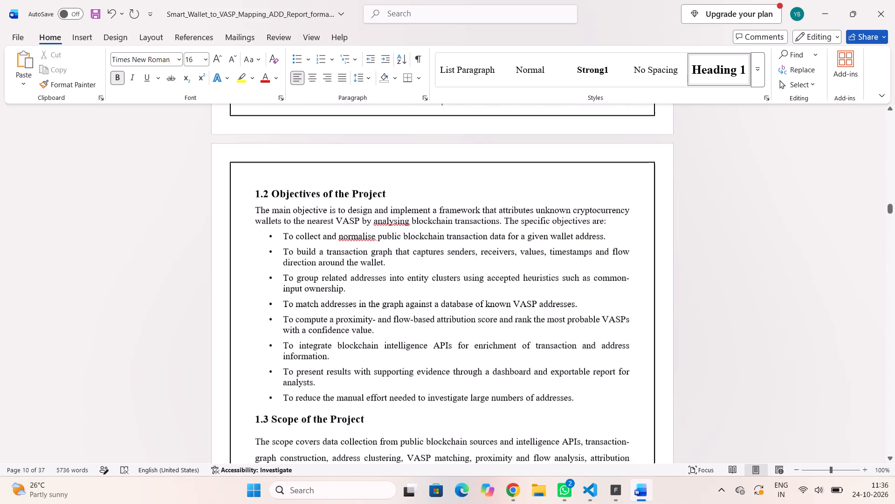
{"action": "scroll", "coordinate": [541, 225], "scroll_direction": "down", "scroll_amount": 2}
{"action": "scroll", "coordinate": [381, 230], "scroll_direction": "down", "scroll_amount": 1}
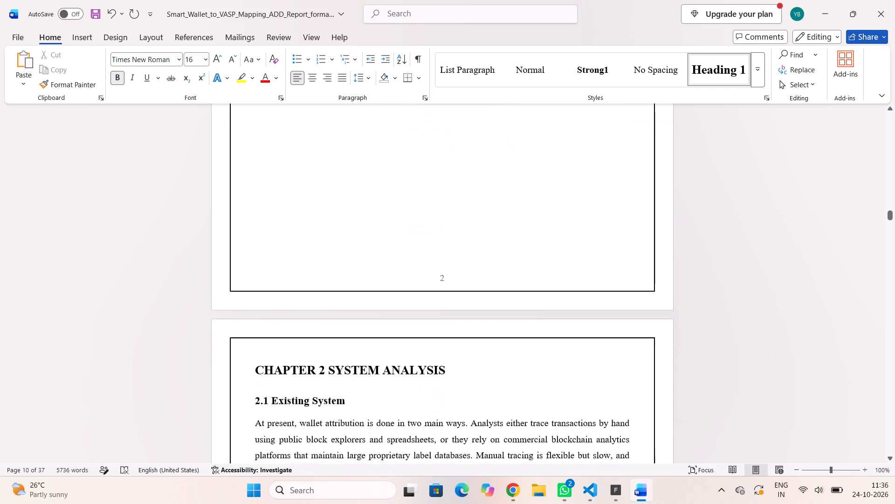
{"action": "scroll", "coordinate": [381, 230], "scroll_direction": "down", "scroll_amount": 2}
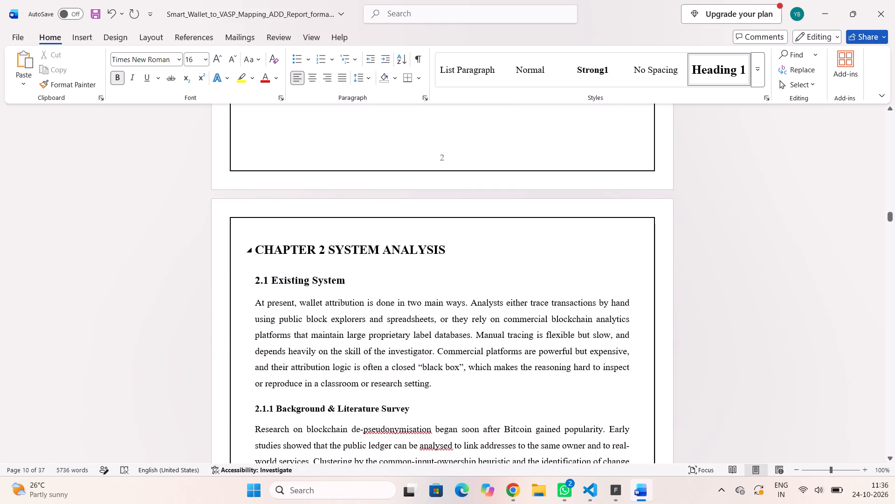
{"action": "left_click_drag", "start_coordinate": [329, 250], "coordinate": [444, 252]}
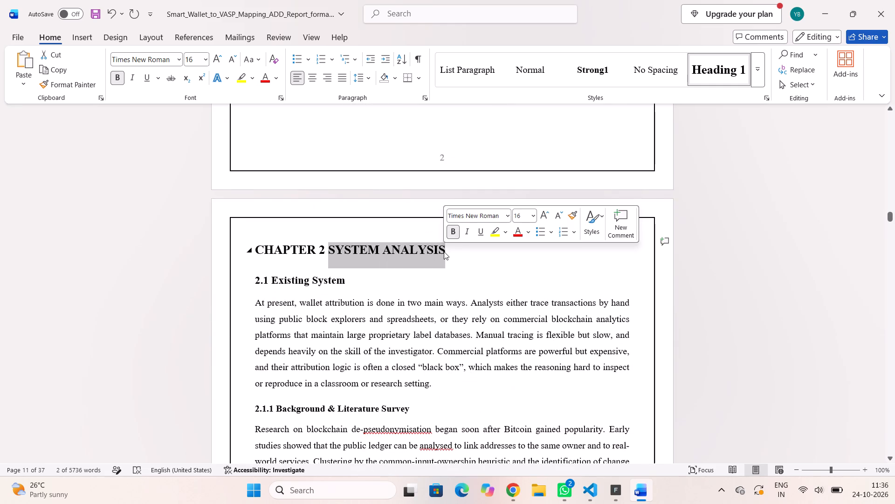
{"action": "left_click", "coordinate": [531, 216]}
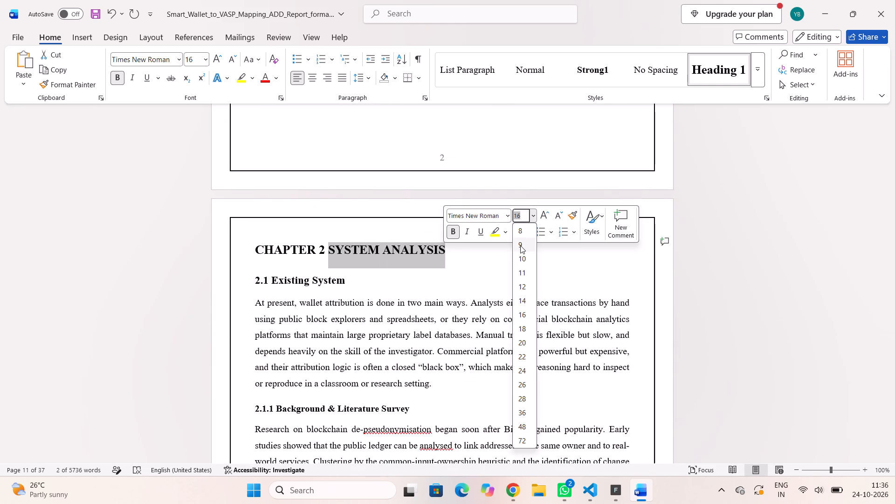
{"action": "left_click", "coordinate": [519, 228]}
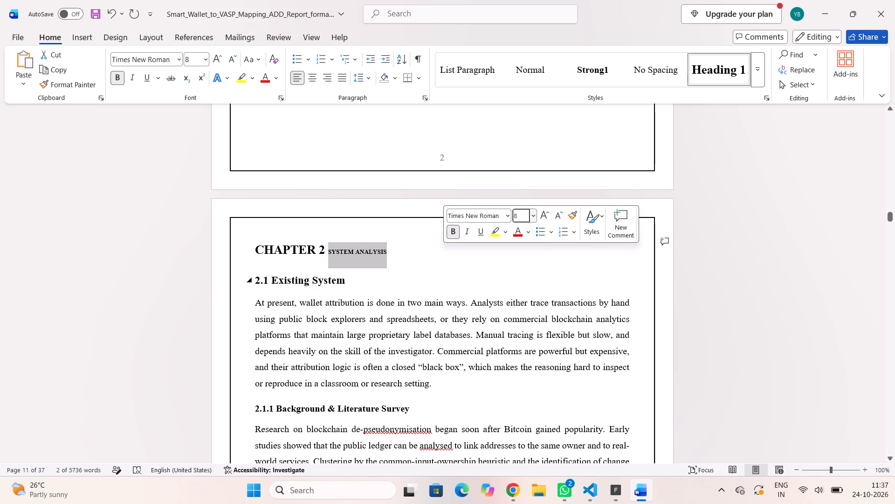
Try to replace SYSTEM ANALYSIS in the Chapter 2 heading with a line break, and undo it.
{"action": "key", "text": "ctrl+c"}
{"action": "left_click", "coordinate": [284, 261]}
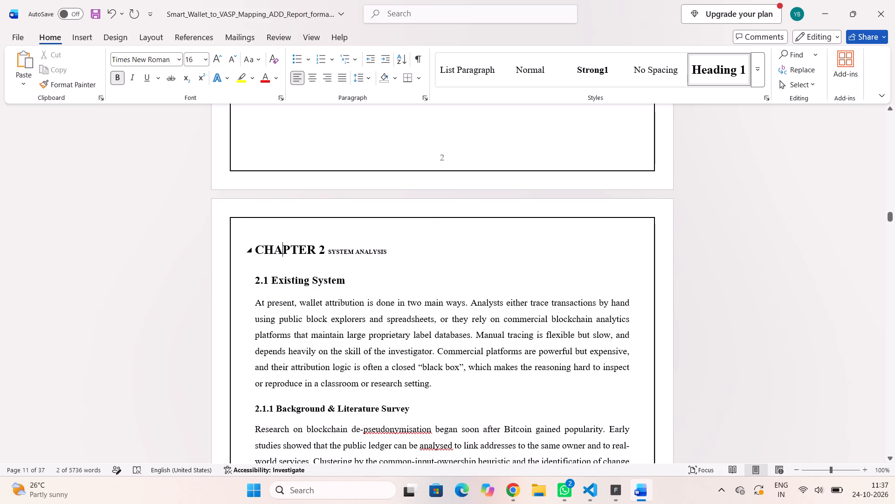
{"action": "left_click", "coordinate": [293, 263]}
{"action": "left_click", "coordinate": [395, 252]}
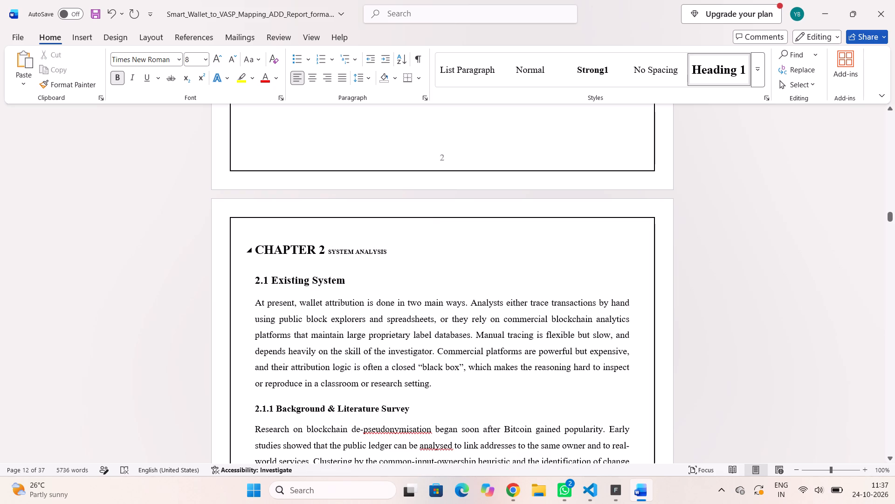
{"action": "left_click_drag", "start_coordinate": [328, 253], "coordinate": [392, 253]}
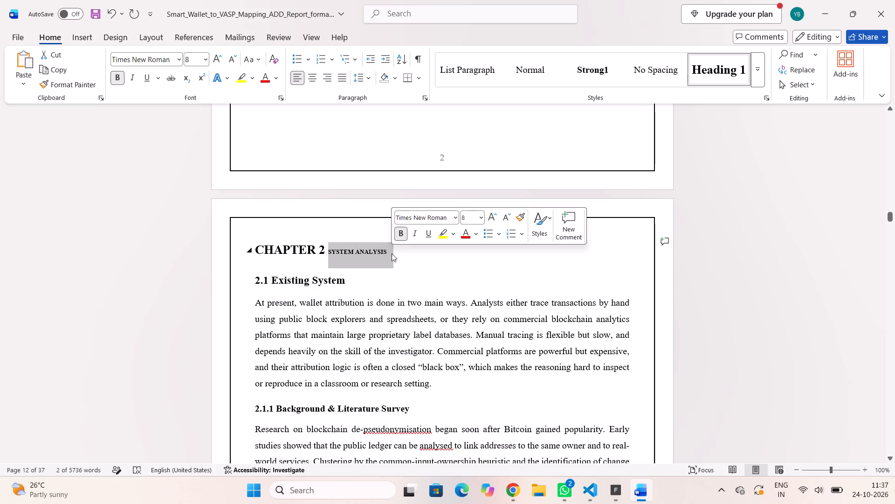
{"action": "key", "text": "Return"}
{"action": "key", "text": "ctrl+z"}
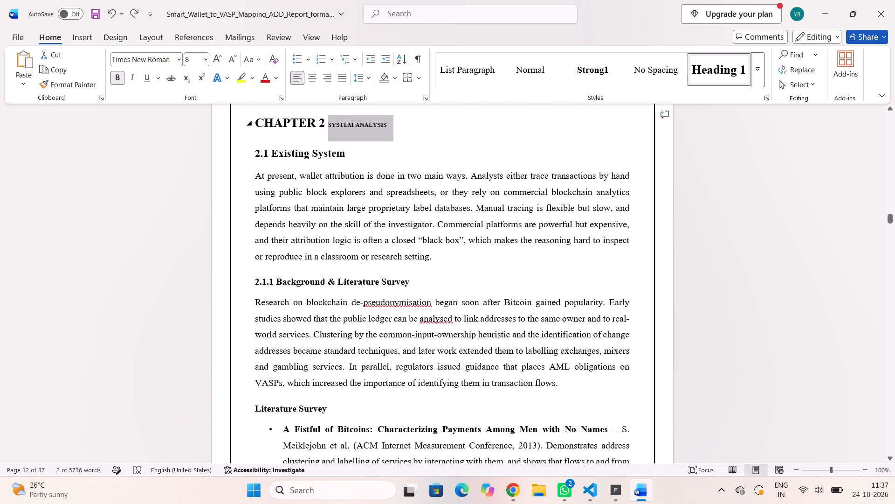
Insert leading spaces before CHAPTER 2 to shift the heading line toward the page centre.
{"action": "left_click", "coordinate": [318, 134]}
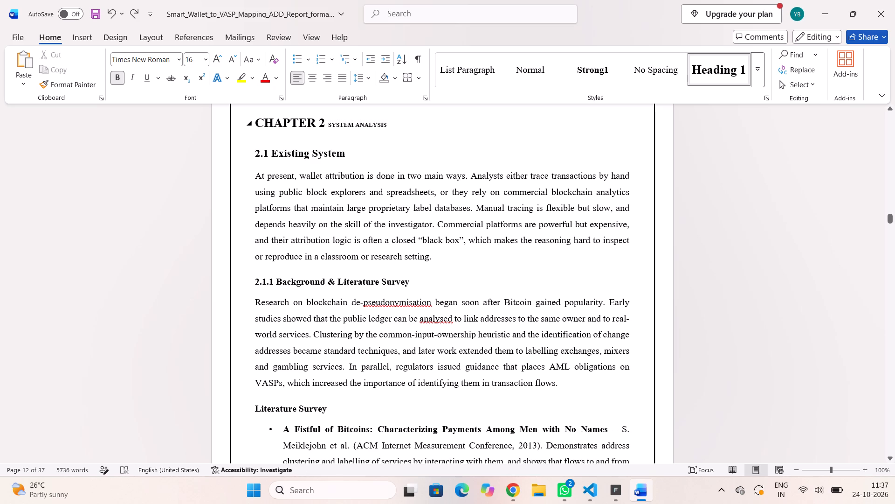
{"action": "left_click", "coordinate": [326, 126]}
{"action": "left_click", "coordinate": [254, 126]}
{"action": "key", "text": "space"}
{"action": "key", "text": "space"}
{"action": "key", "text": "space"}
{"action": "key", "text": "space"}
{"action": "key", "text": "space"}
{"action": "key", "text": "space"}
{"action": "key", "text": "space"}
{"action": "key", "text": "space"}
{"action": "key", "text": "space"}
{"action": "key", "text": "space"}
{"action": "key", "text": "space"}
{"action": "key", "text": "space"}
{"action": "key", "text": "space"}
{"action": "key", "text": "space"}
{"action": "key", "text": "space"}
{"action": "key", "text": "space"}
{"action": "key", "text": "space"}
{"action": "key", "text": "space"}
{"action": "key", "text": "space"}
{"action": "key", "text": "space"}
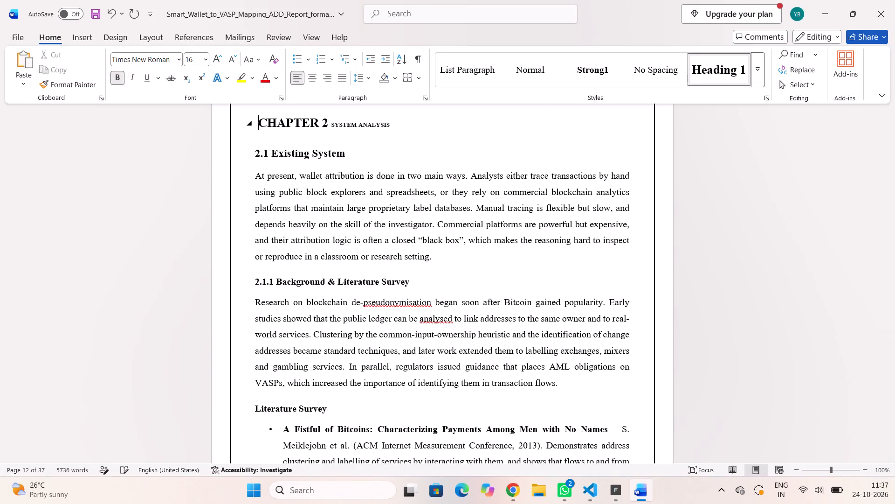
{"action": "key", "text": "space"}
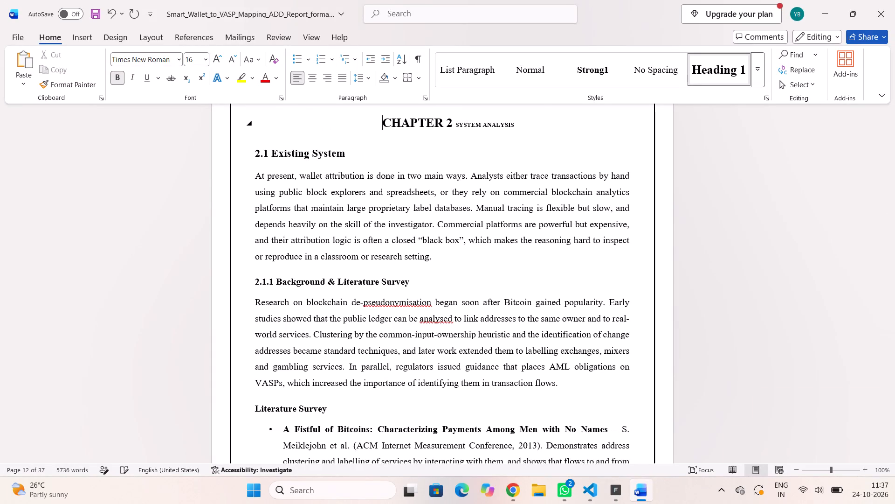
{"action": "key", "text": "space"}
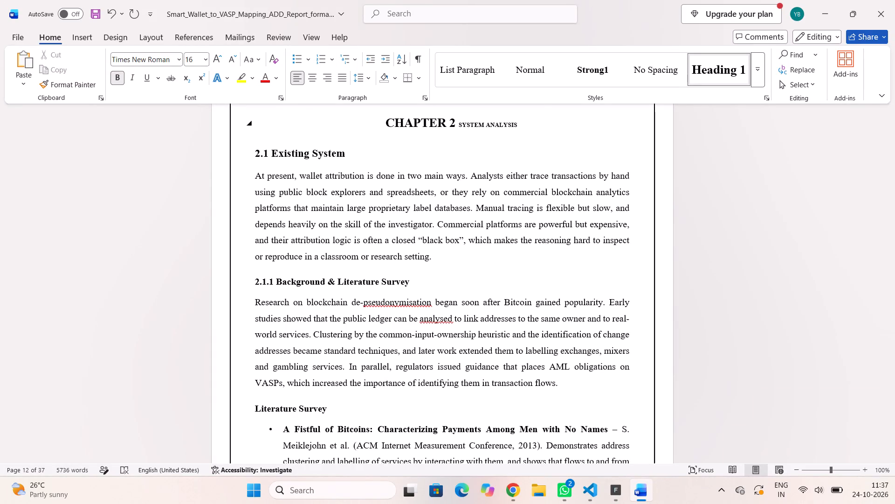
{"action": "key", "text": "BackSpace"}
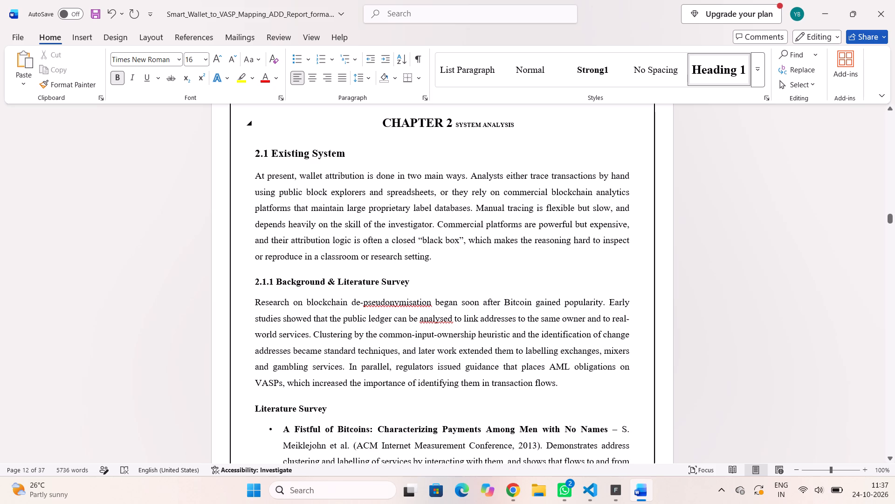
Set the font size of CHAPTER 2 and its leading spaces to 9.
{"action": "left_click_drag", "start_coordinate": [450, 120], "coordinate": [364, 133]}
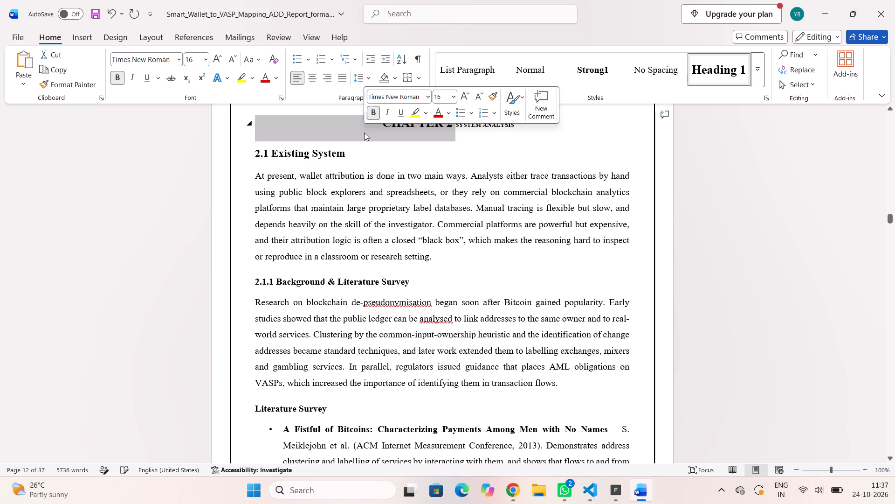
{"action": "left_click", "coordinate": [448, 96]}
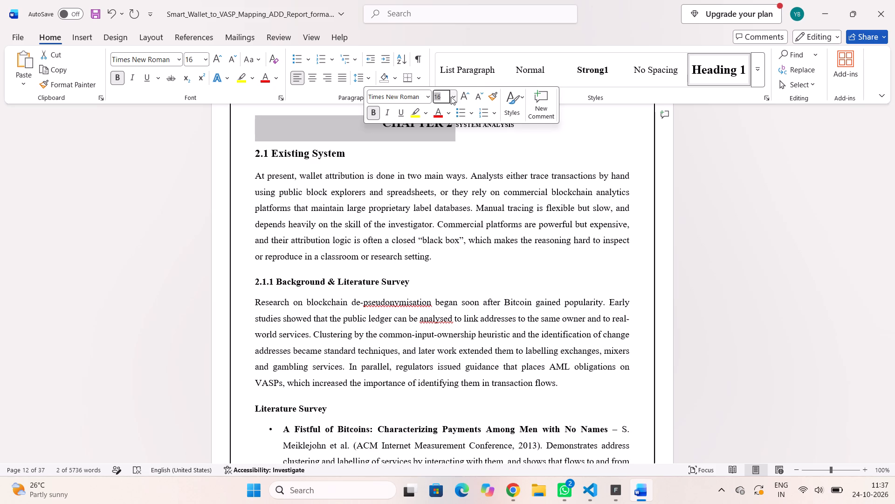
{"action": "left_click", "coordinate": [450, 96]}
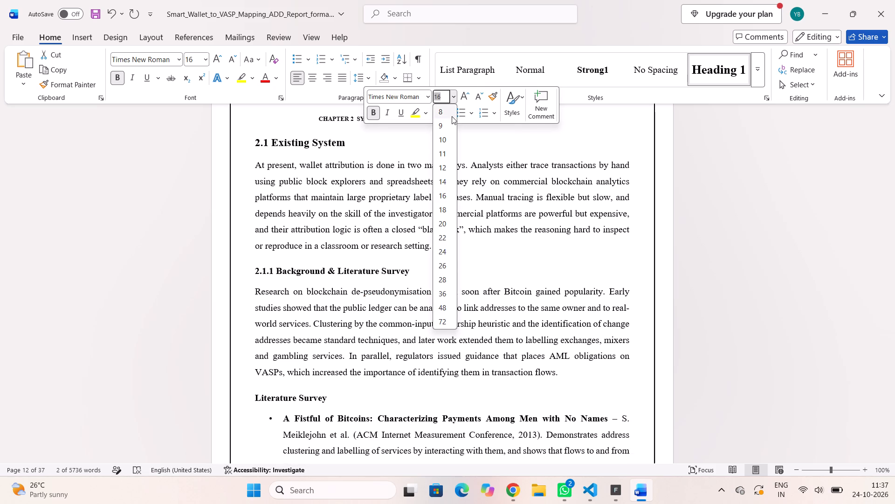
{"action": "left_click", "coordinate": [451, 126]}
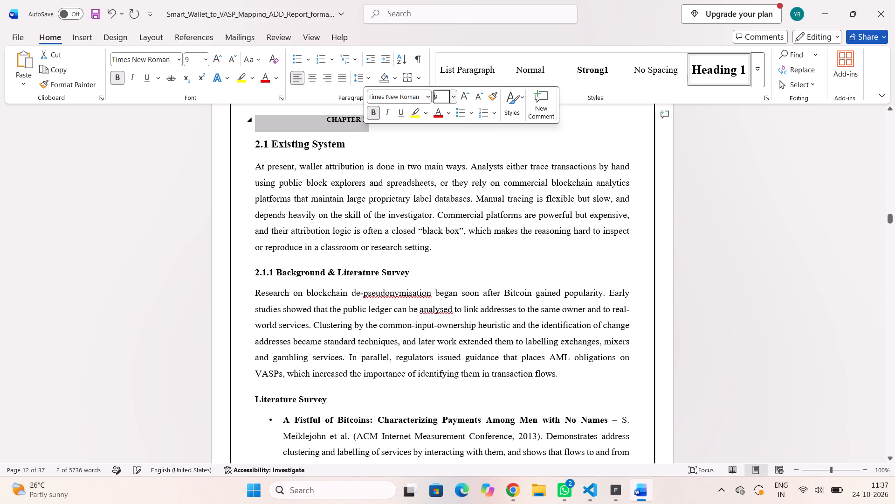
{"action": "left_click", "coordinate": [438, 152]}
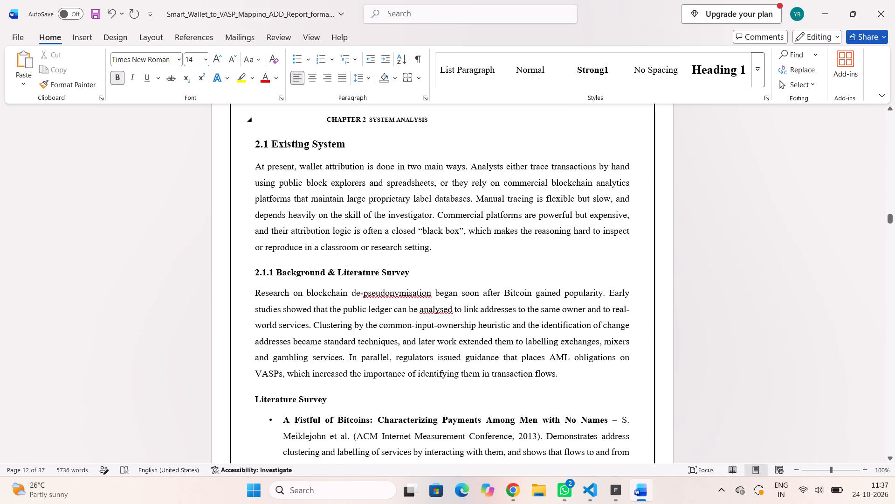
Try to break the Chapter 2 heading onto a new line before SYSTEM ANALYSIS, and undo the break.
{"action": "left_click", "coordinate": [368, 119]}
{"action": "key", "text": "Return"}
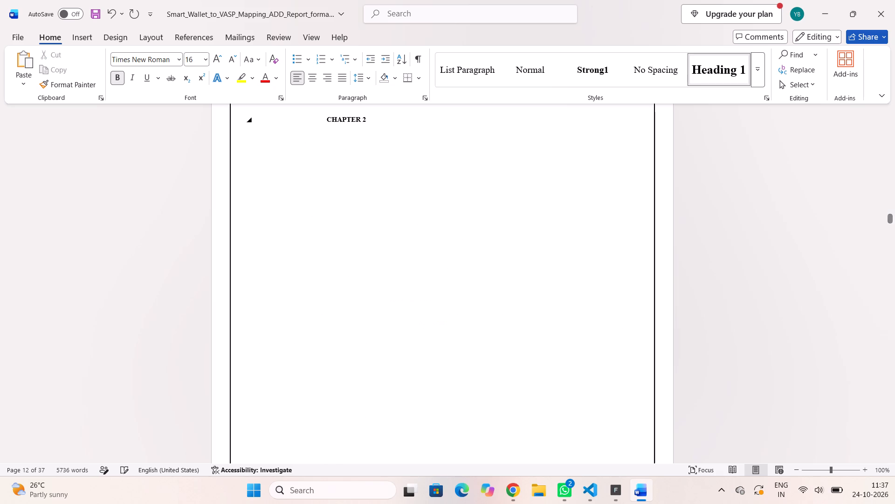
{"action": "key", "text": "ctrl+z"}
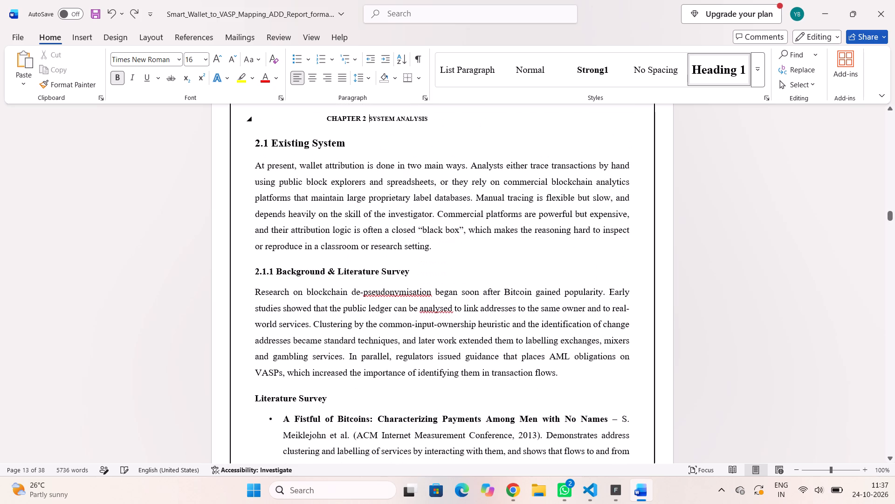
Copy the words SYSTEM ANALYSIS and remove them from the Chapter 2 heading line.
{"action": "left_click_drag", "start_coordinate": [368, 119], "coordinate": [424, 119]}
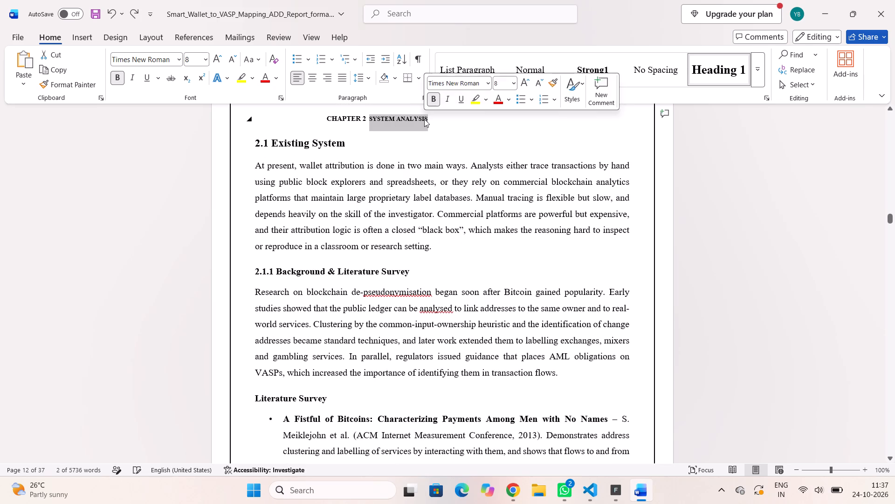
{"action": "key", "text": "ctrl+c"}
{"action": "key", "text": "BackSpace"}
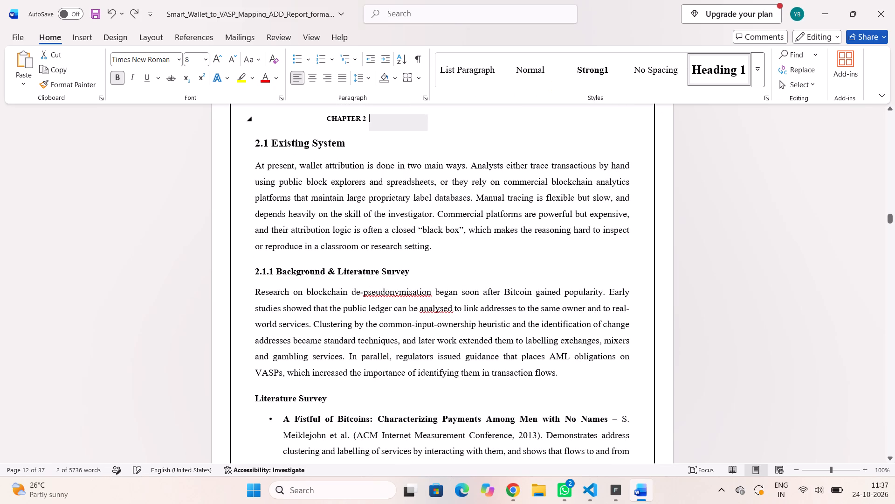
Add more leading spaces before CHAPTER 2 to move it further toward the centre of the line.
{"action": "left_click", "coordinate": [315, 119]}
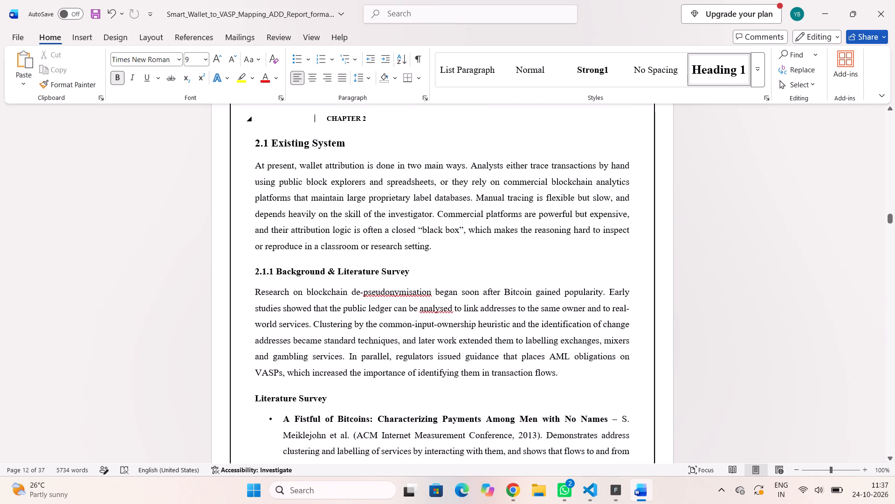
{"action": "key", "text": "space"}
{"action": "key", "text": "space"}
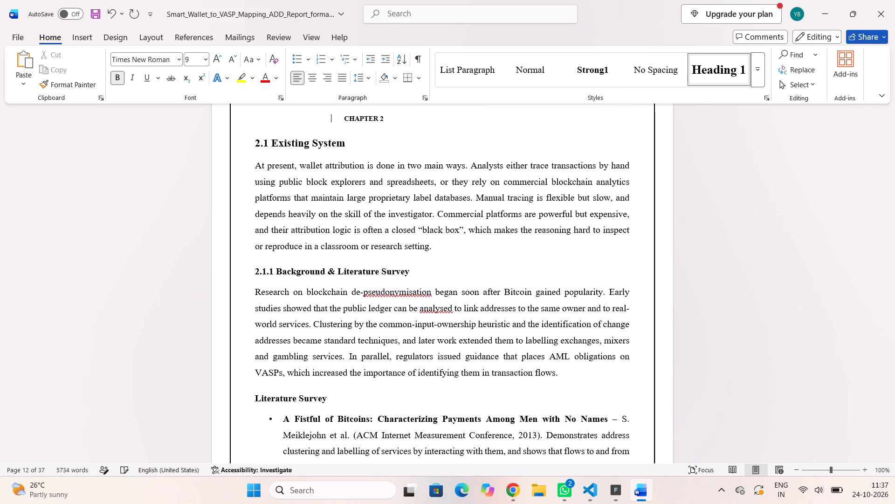
{"action": "key", "text": "space"}
{"action": "key", "text": "space"}
{"action": "key", "text": "space"}
{"action": "key", "text": "space"}
{"action": "key", "text": "space"}
{"action": "key", "text": "space"}
{"action": "key", "text": "space"}
{"action": "key", "text": "space"}
{"action": "key", "text": "space"}
{"action": "key", "text": "space"}
{"action": "key", "text": "space"}
{"action": "key", "text": "space"}
{"action": "key", "text": "space"}
{"action": "key", "text": "space"}
{"action": "key", "text": "space"}
{"action": "key", "text": "space"}
{"action": "key", "text": "space"}
{"action": "key", "text": "space"}
{"action": "key", "text": "space"}
{"action": "key", "text": "space"}
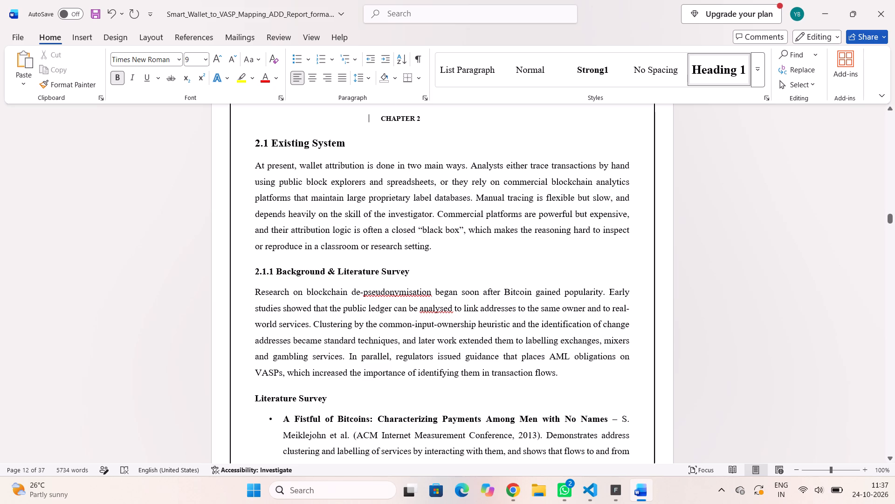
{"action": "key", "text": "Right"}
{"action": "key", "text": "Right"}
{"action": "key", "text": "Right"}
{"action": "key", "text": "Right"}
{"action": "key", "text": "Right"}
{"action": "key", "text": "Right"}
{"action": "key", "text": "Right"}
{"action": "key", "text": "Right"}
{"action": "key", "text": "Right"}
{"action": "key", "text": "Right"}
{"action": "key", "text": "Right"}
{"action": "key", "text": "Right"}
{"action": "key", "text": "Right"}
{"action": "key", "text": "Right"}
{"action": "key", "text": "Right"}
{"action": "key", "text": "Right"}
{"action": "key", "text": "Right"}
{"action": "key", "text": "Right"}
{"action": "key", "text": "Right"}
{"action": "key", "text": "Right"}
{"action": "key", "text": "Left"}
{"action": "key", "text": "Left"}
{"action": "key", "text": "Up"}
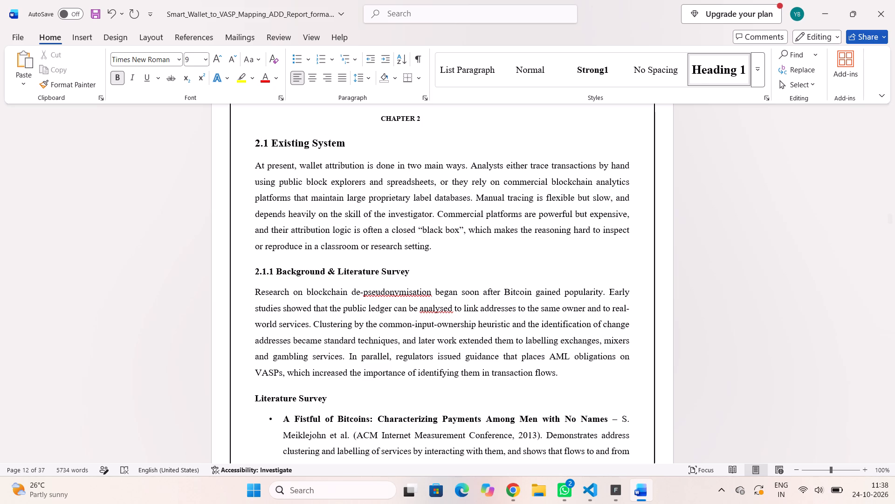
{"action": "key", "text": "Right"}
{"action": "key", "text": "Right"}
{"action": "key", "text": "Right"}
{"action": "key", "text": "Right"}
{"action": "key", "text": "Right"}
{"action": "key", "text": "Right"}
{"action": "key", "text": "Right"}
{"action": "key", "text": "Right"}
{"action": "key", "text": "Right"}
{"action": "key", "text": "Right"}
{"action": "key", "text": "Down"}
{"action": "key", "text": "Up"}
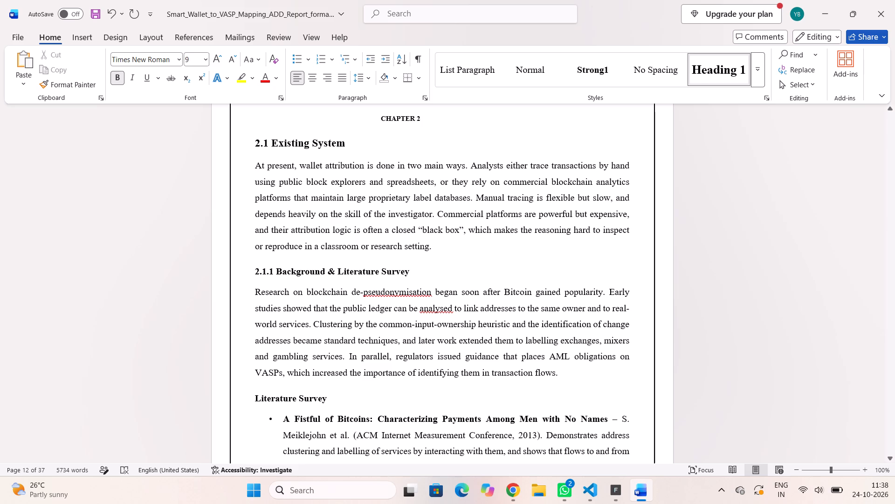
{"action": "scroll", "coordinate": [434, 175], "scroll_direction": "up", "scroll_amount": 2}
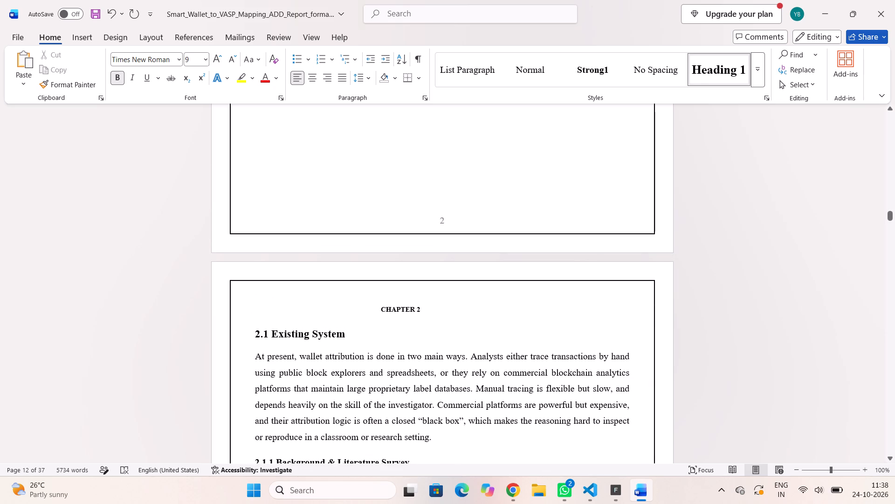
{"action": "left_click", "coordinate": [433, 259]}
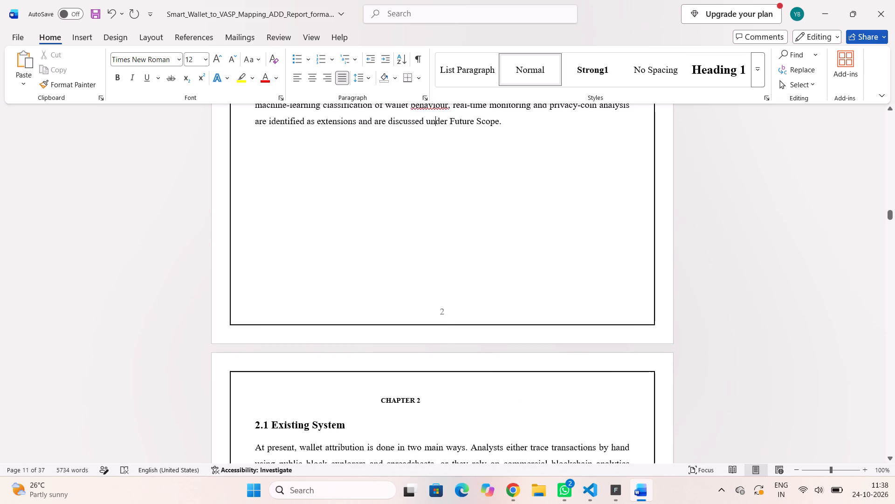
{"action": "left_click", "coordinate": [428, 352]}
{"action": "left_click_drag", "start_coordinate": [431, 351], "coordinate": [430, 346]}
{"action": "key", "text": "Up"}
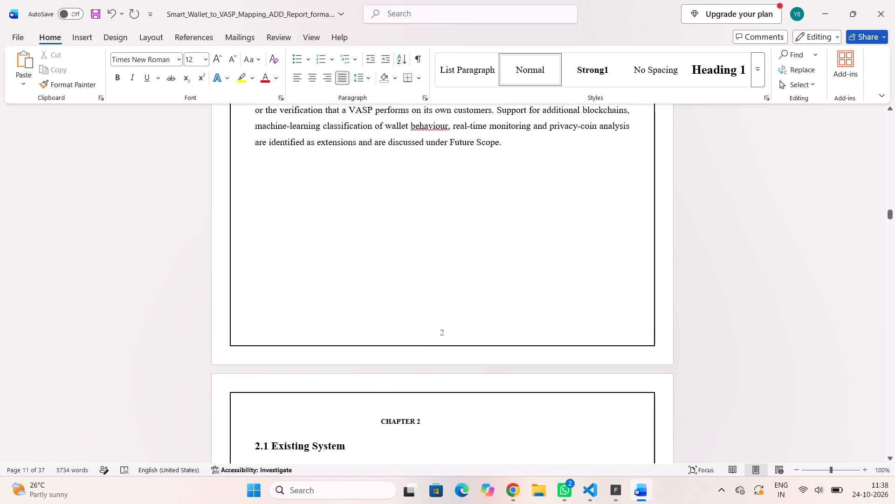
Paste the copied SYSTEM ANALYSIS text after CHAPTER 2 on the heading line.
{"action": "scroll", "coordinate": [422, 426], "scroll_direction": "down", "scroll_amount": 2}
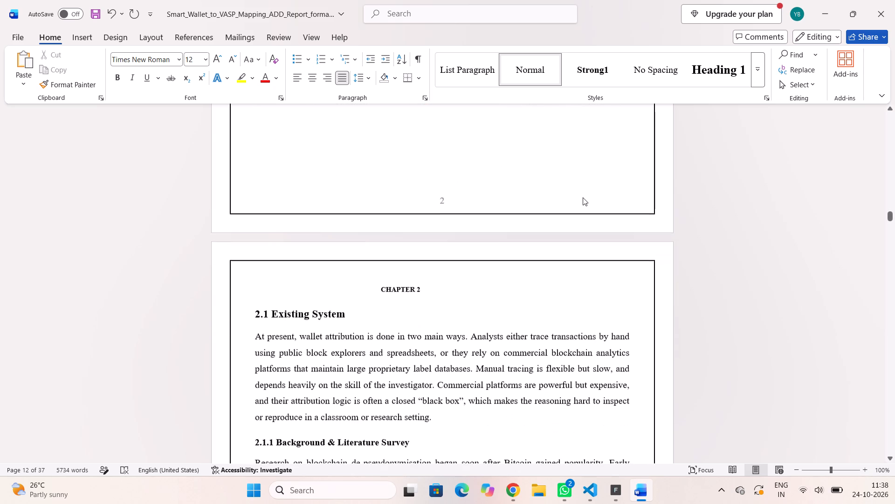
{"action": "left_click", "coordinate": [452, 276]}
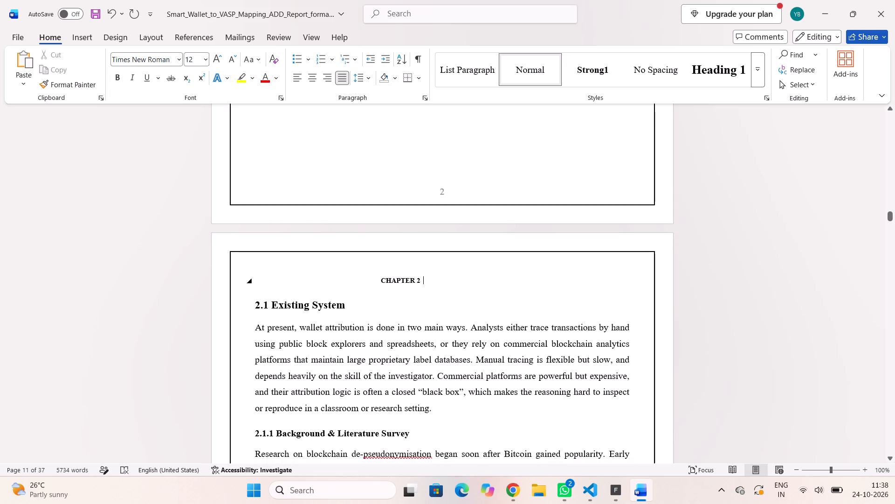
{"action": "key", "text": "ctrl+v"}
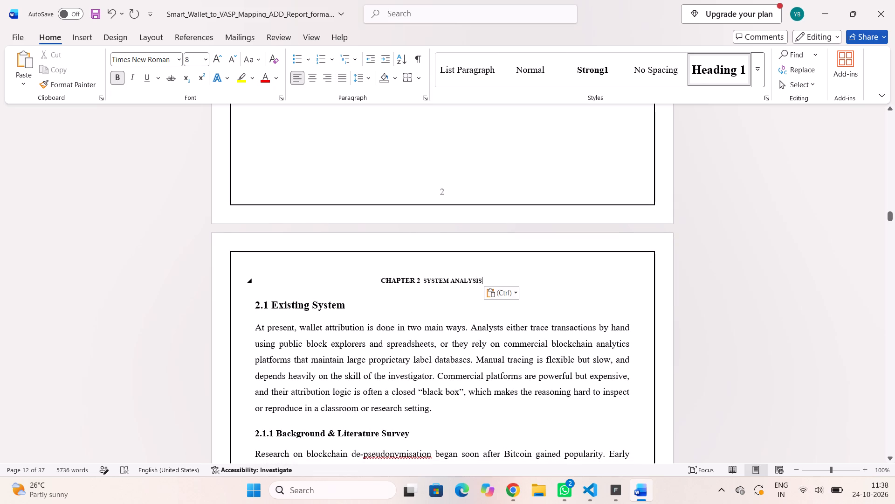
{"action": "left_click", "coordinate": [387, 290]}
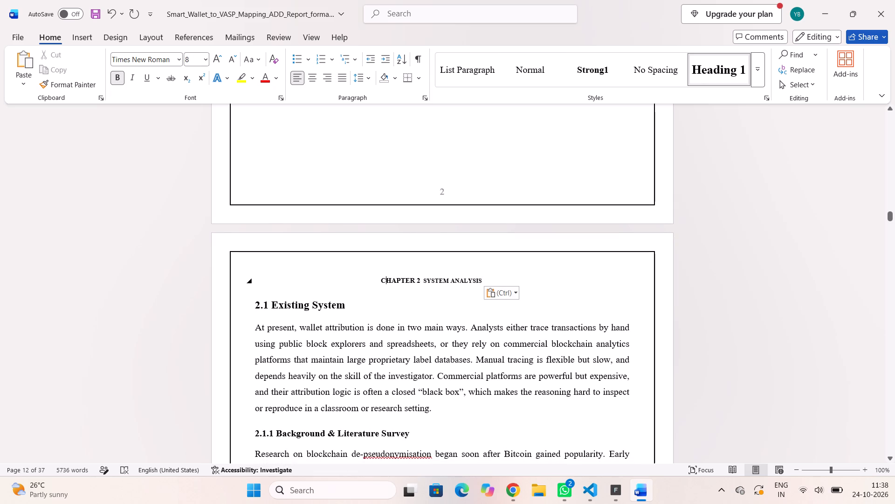
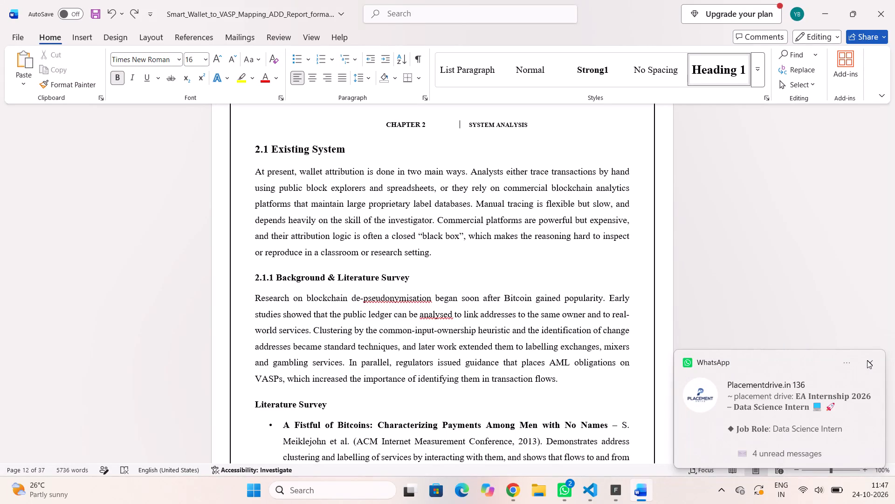
Copy the words SYSTEM ANALYSIS from the Chapter 2 heading line.
{"action": "left_click", "coordinate": [867, 360]}
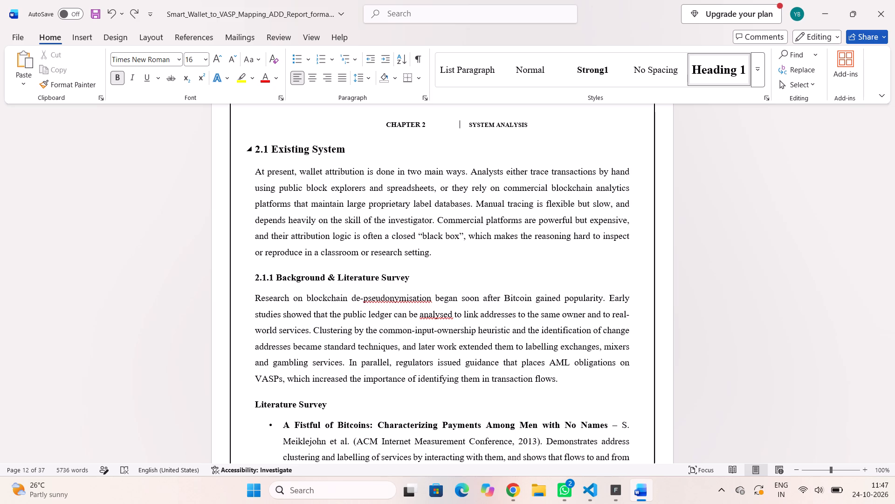
{"action": "left_click", "coordinate": [501, 154]}
{"action": "scroll", "coordinate": [465, 126], "scroll_direction": "up", "scroll_amount": 1}
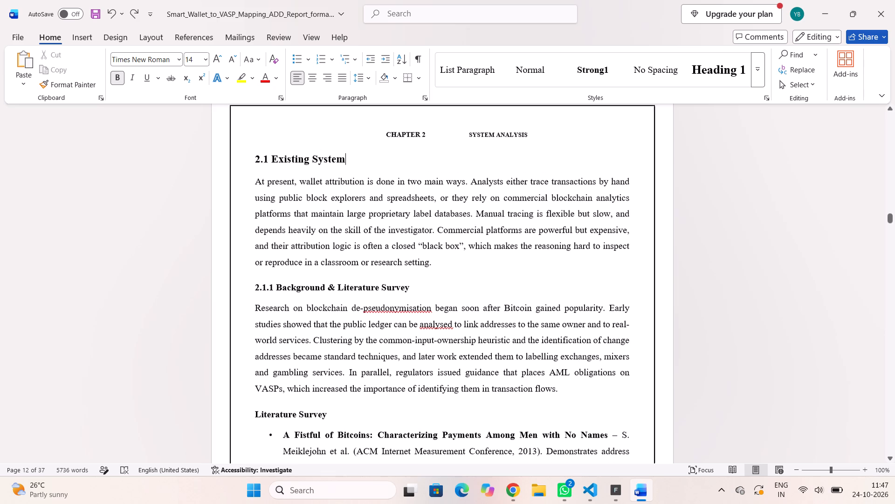
{"action": "scroll", "coordinate": [465, 126], "scroll_direction": "up", "scroll_amount": 1}
{"action": "left_click_drag", "start_coordinate": [469, 158], "coordinate": [507, 156]}
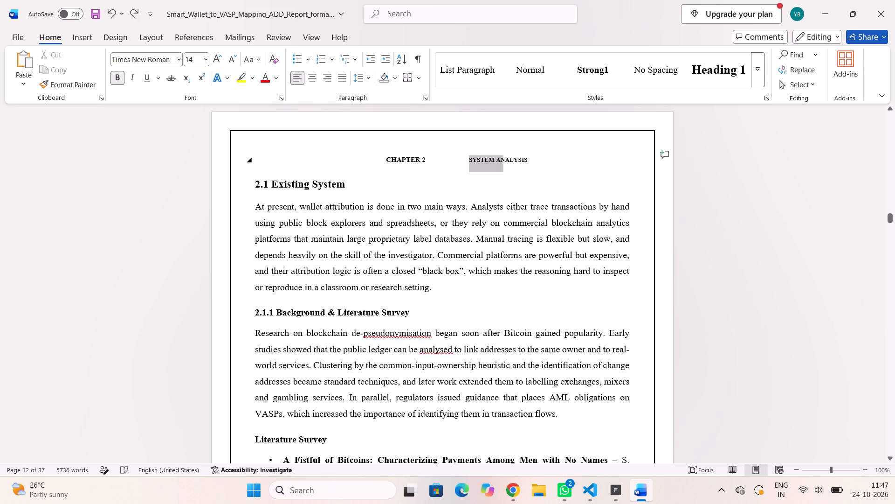
{"action": "left_click_drag", "start_coordinate": [507, 156], "coordinate": [526, 156]}
{"action": "key", "text": "ctrl+c"}
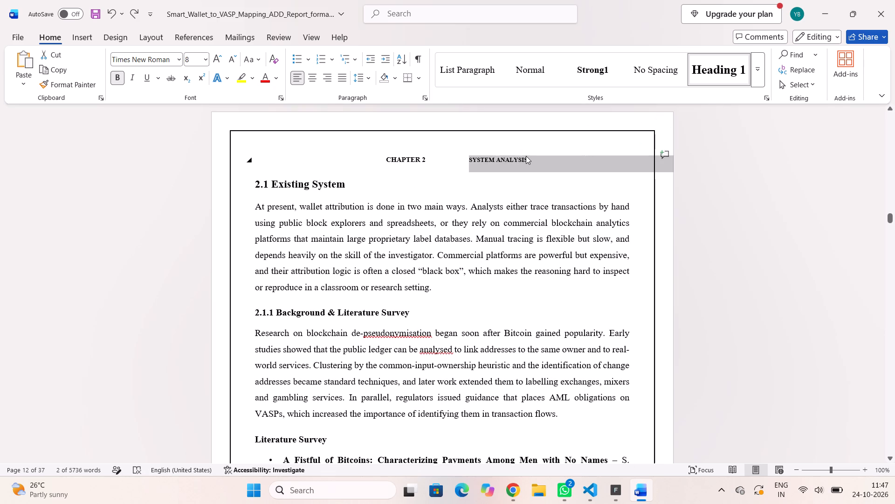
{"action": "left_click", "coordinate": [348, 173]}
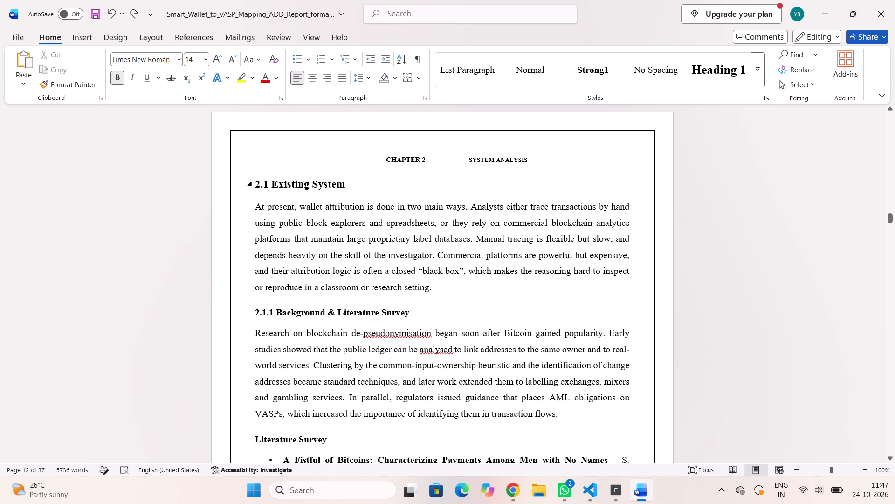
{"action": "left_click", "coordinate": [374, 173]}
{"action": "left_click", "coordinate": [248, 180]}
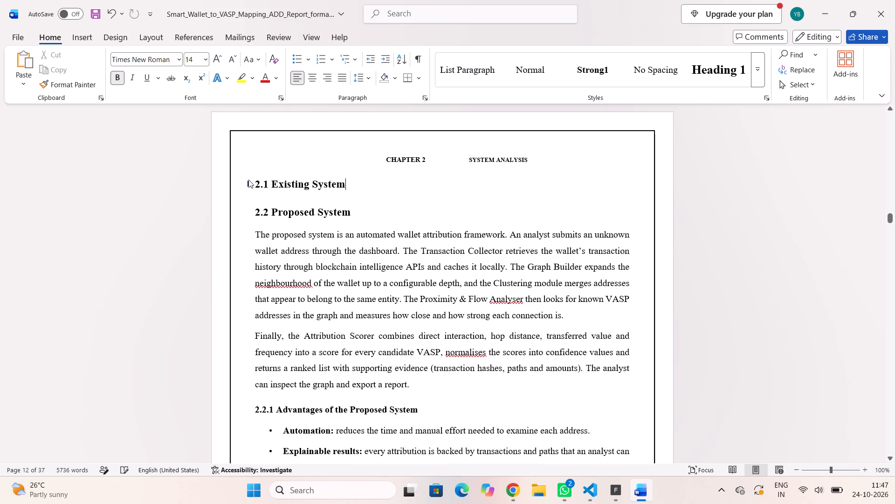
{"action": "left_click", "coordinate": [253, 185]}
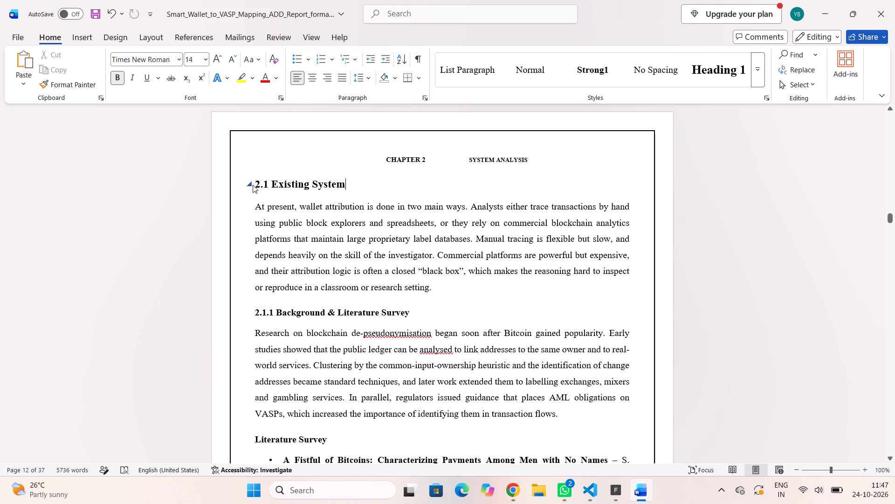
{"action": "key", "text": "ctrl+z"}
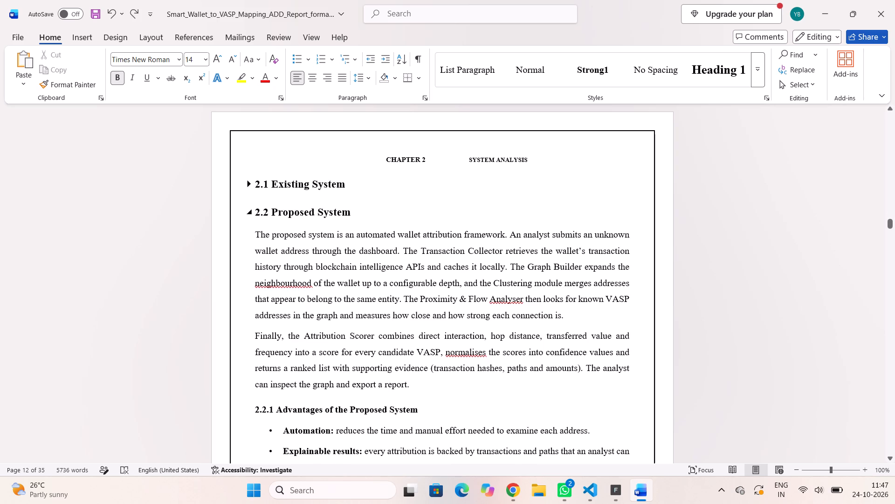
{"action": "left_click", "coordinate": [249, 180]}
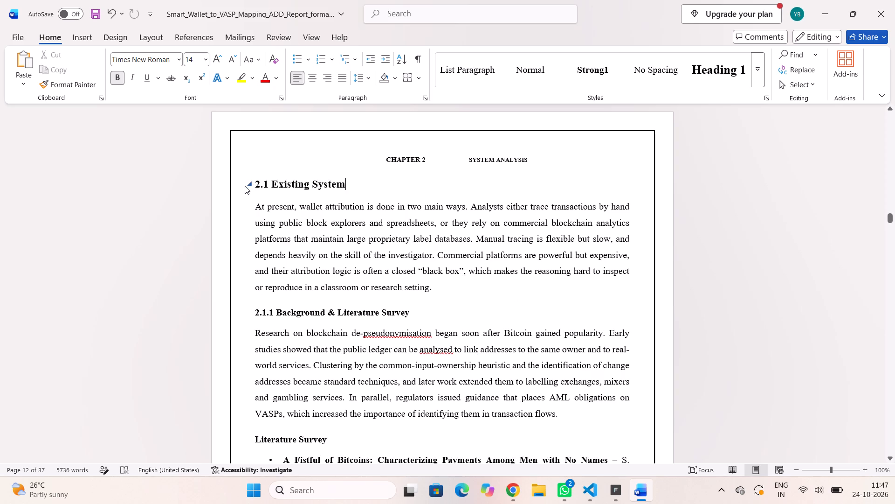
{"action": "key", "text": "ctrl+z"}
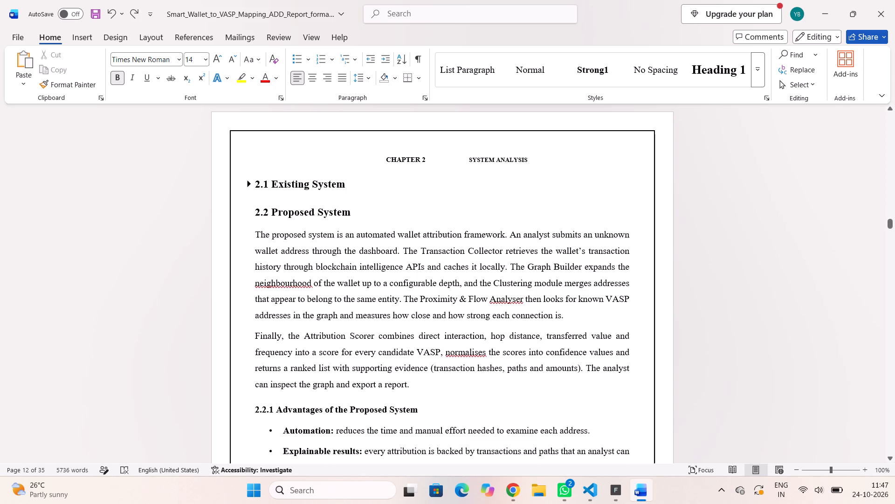
Add a new line above 2.1 Existing System and paste SYSTEM ANALYSIS there, indented toward the centre with leading spaces.
{"action": "left_click", "coordinate": [255, 180]}
{"action": "key", "text": "Return"}
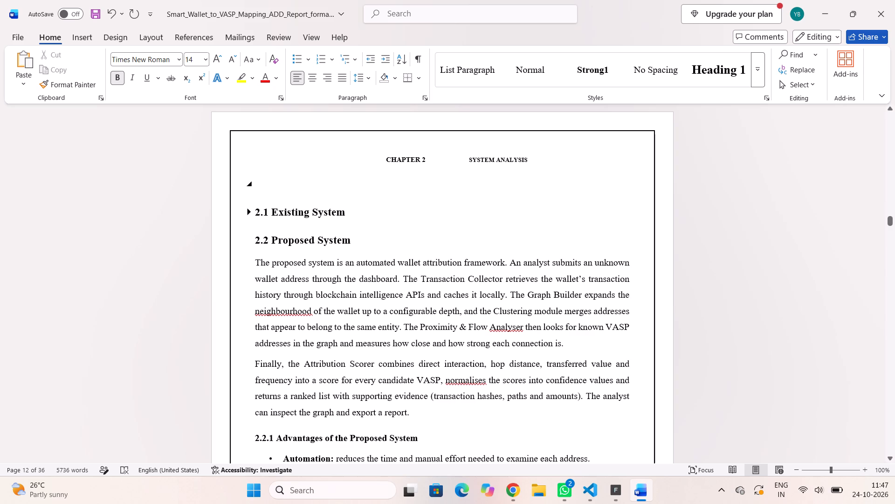
{"action": "left_click", "coordinate": [385, 190]}
{"action": "key", "text": "space"}
{"action": "key", "text": "space"}
{"action": "key", "text": "space"}
{"action": "key", "text": "space"}
{"action": "key", "text": "space"}
{"action": "key", "text": "space"}
{"action": "key", "text": "space"}
{"action": "key", "text": "space"}
{"action": "key", "text": "space"}
{"action": "key", "text": "space"}
{"action": "key", "text": "space"}
{"action": "key", "text": "space"}
{"action": "key", "text": "space"}
{"action": "key", "text": "space"}
{"action": "key", "text": "space"}
{"action": "key", "text": "space"}
{"action": "key", "text": "space"}
{"action": "key", "text": "space"}
{"action": "key", "text": "space"}
{"action": "key", "text": "space"}
{"action": "key", "text": "ctrl+v"}
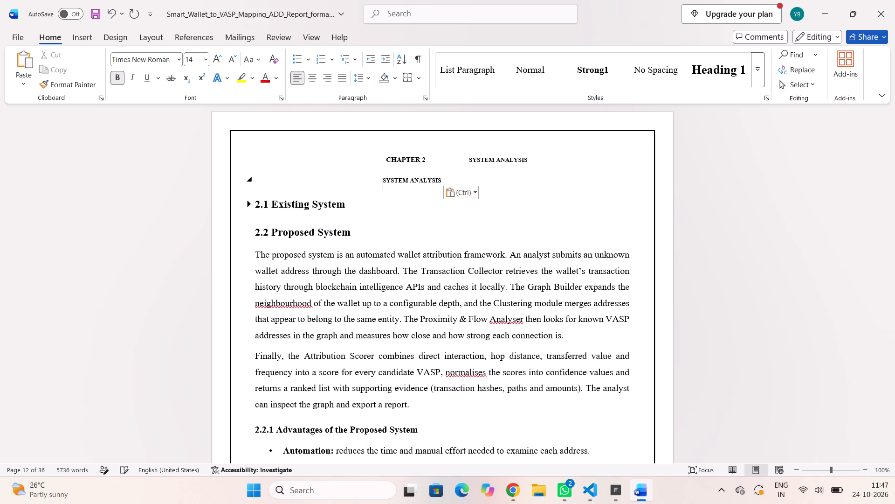
Delete the original SYSTEM ANALYSIS text from the CHAPTER 2 line.
{"action": "left_click_drag", "start_coordinate": [469, 161], "coordinate": [516, 158]}
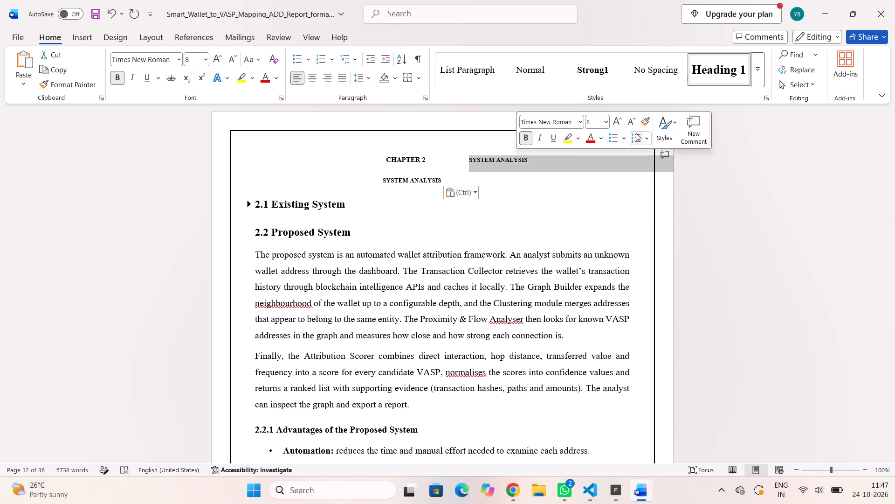
{"action": "key", "text": "BackSpace"}
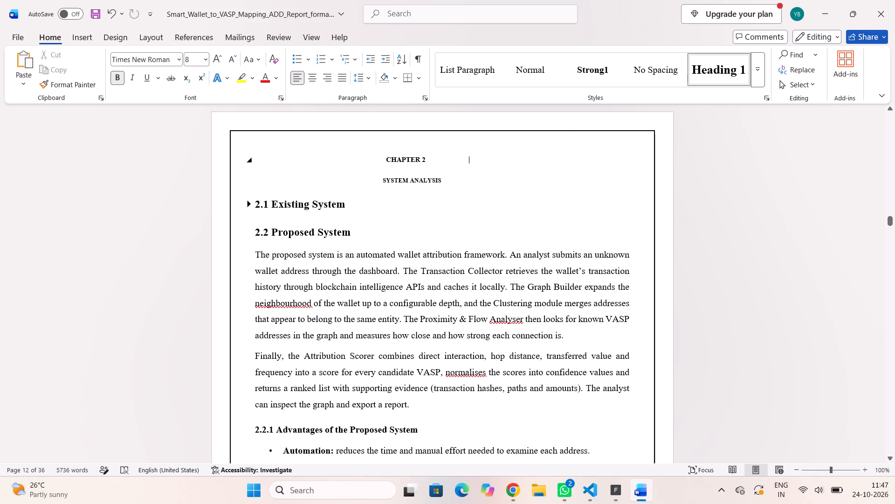
Set the font size of the CHAPTER 2 heading line to 18.
{"action": "left_click_drag", "start_coordinate": [380, 162], "coordinate": [431, 156]}
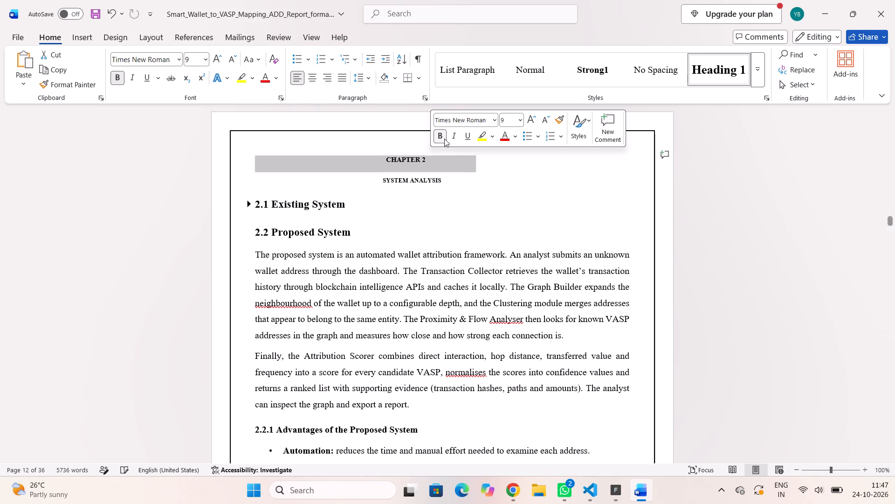
{"action": "left_click", "coordinate": [520, 119]}
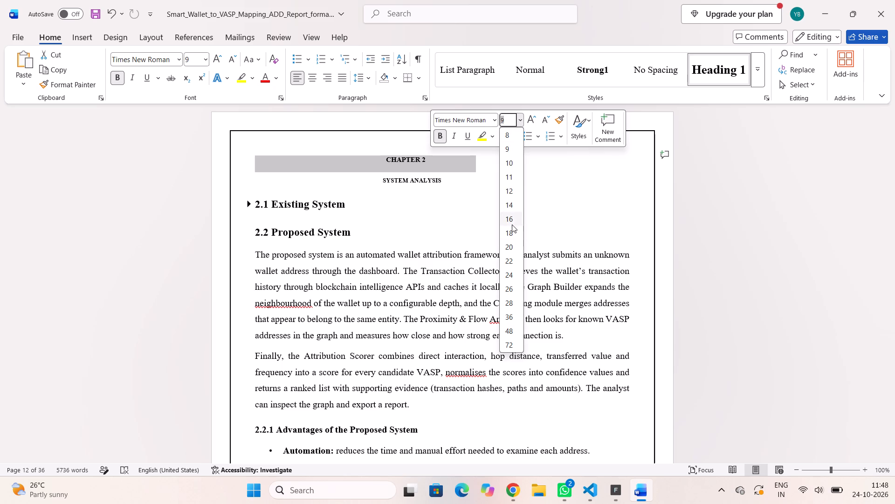
{"action": "left_click", "coordinate": [509, 228]}
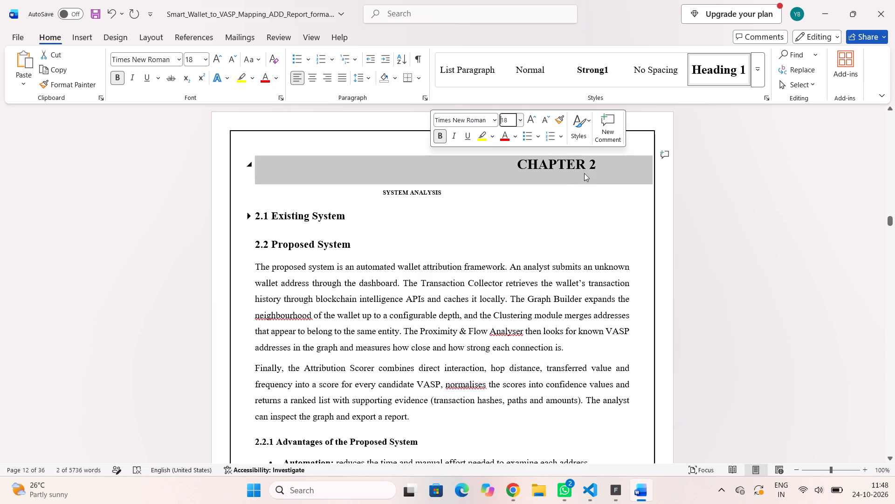
{"action": "left_click_drag", "start_coordinate": [606, 163], "coordinate": [538, 156]}
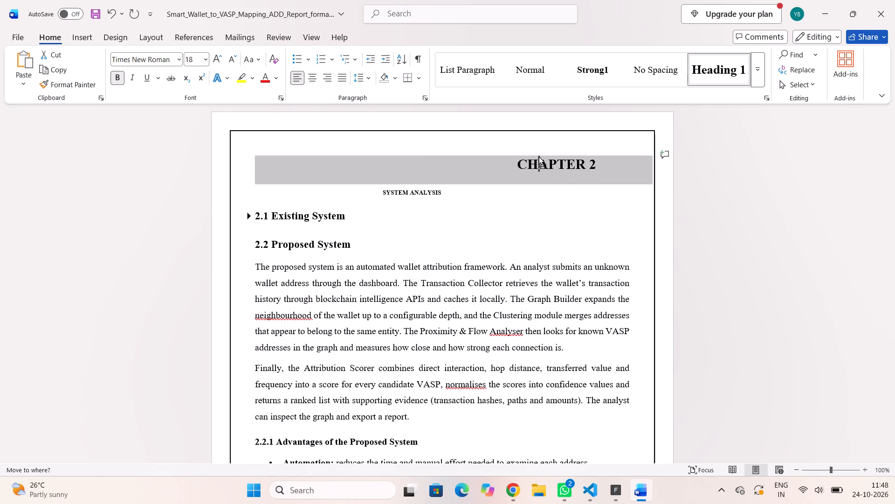
{"action": "left_click_drag", "start_coordinate": [538, 156], "coordinate": [537, 156]}
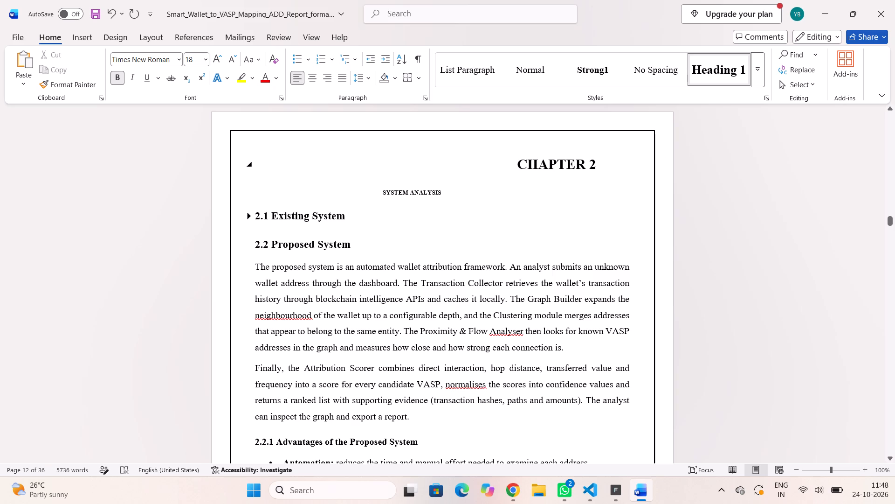
Remove surplus leading spaces before CHAPTER 2 to bring the enlarged heading back toward the page centre.
{"action": "left_click", "coordinate": [516, 163]}
{"action": "key", "text": "BackSpace"}
{"action": "key", "text": "BackSpace"}
{"action": "key", "text": "BackSpace"}
{"action": "key", "text": "BackSpace"}
{"action": "key", "text": "BackSpace"}
{"action": "key", "text": "BackSpace"}
{"action": "key", "text": "BackSpace"}
{"action": "key", "text": "BackSpace"}
{"action": "key", "text": "BackSpace"}
{"action": "key", "text": "BackSpace"}
{"action": "key", "text": "BackSpace"}
{"action": "key", "text": "BackSpace"}
{"action": "key", "text": "BackSpace"}
{"action": "key", "text": "BackSpace"}
{"action": "key", "text": "BackSpace"}
{"action": "key", "text": "BackSpace"}
{"action": "key", "text": "BackSpace"}
{"action": "key", "text": "BackSpace"}
{"action": "key", "text": "BackSpace"}
{"action": "key", "text": "BackSpace"}
{"action": "key", "text": "BackSpace"}
{"action": "key", "text": "BackSpace"}
{"action": "key", "text": "BackSpace"}
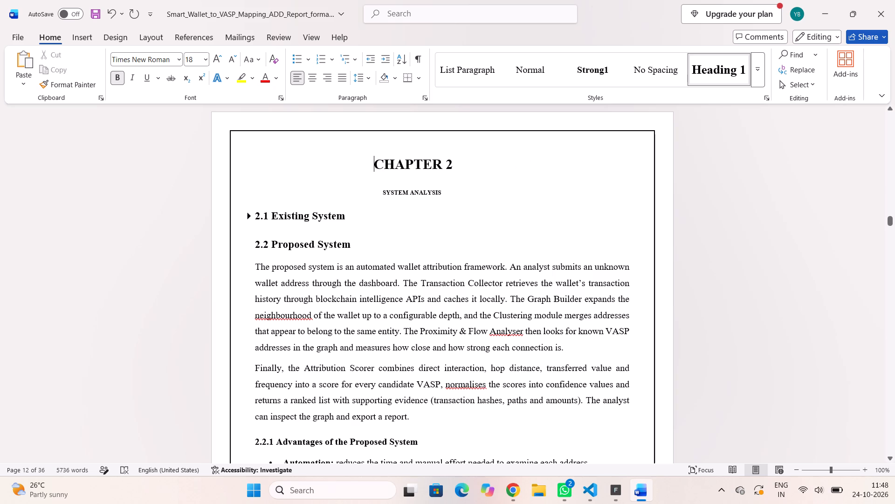
Set the font size of the SYSTEM ANALYSIS title line to 18.
{"action": "left_click_drag", "start_coordinate": [446, 189], "coordinate": [395, 197]}
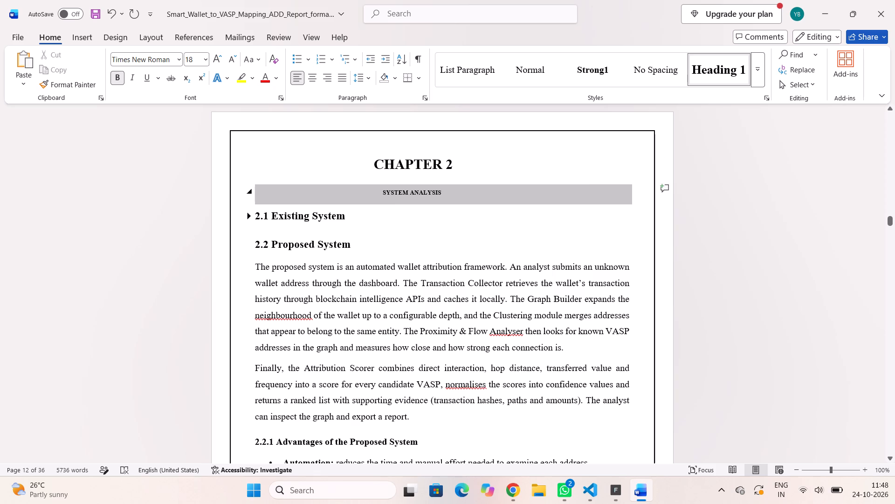
{"action": "left_click_drag", "start_coordinate": [395, 197], "coordinate": [394, 196]}
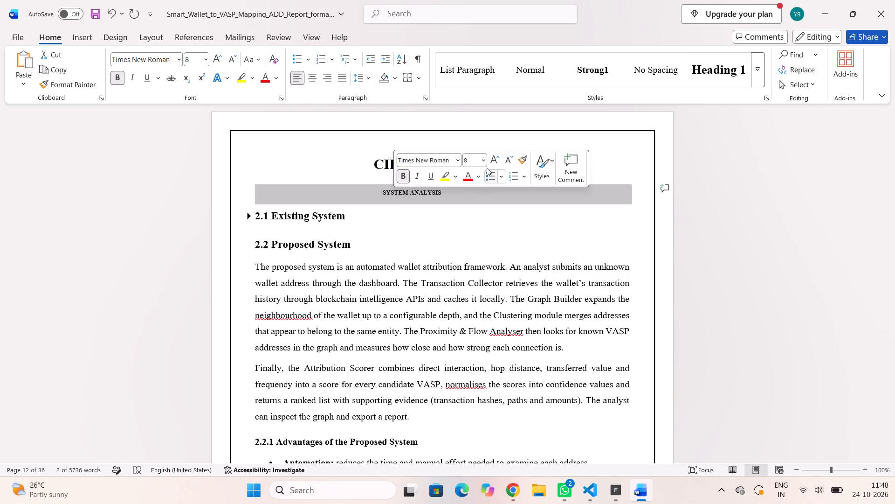
{"action": "left_click", "coordinate": [484, 164]}
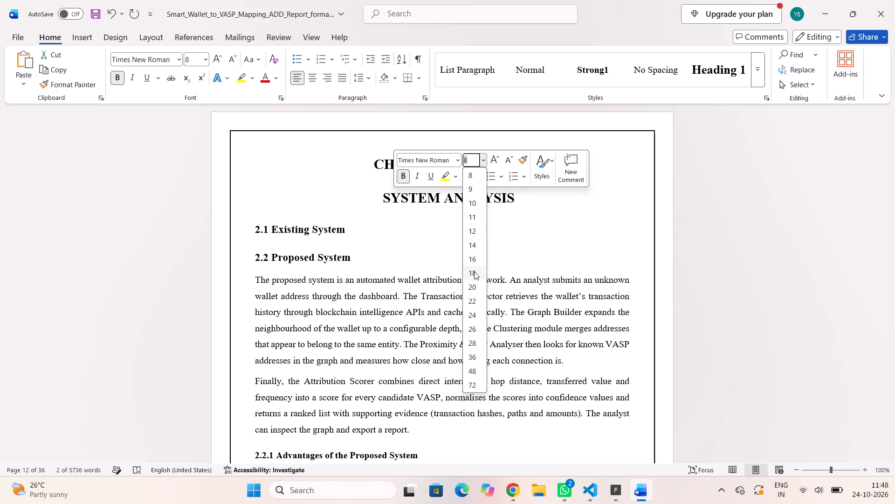
{"action": "left_click", "coordinate": [474, 272]}
{"action": "left_click", "coordinate": [318, 190]}
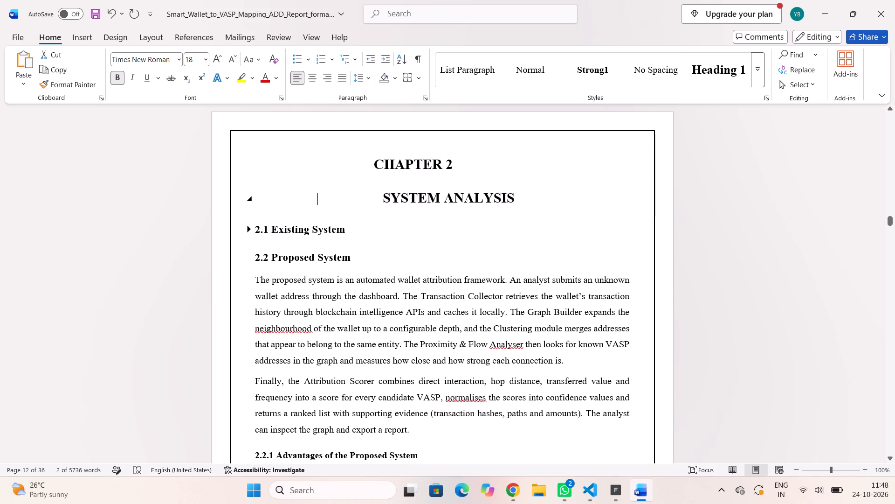
Add five leading spaces before CHAPTER 2 to shift it closer to the page centre.
{"action": "left_click", "coordinate": [371, 160]}
{"action": "key", "text": "space"}
{"action": "key", "text": "space"}
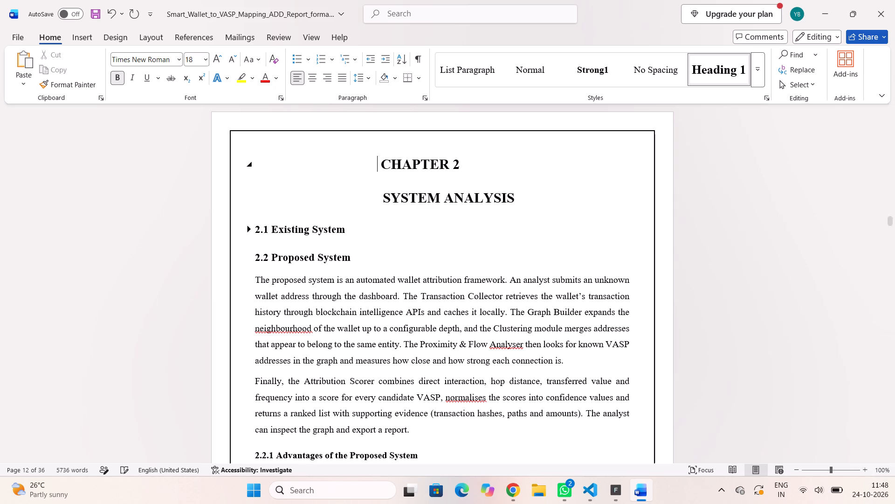
{"action": "key", "text": "space"}
{"action": "key", "text": "space"}
{"action": "key", "text": "space"}
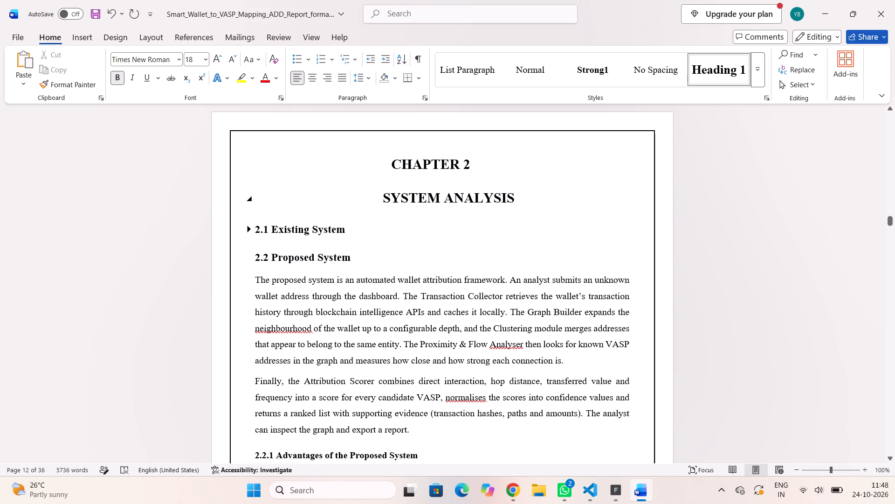
Remove five leading spaces before SYSTEM ANALYSIS to centre it beneath CHAPTER 2.
{"action": "left_click", "coordinate": [373, 199]}
{"action": "key", "text": "BackSpace"}
{"action": "key", "text": "BackSpace"}
{"action": "key", "text": "BackSpace"}
{"action": "key", "text": "BackSpace"}
{"action": "key", "text": "BackSpace"}
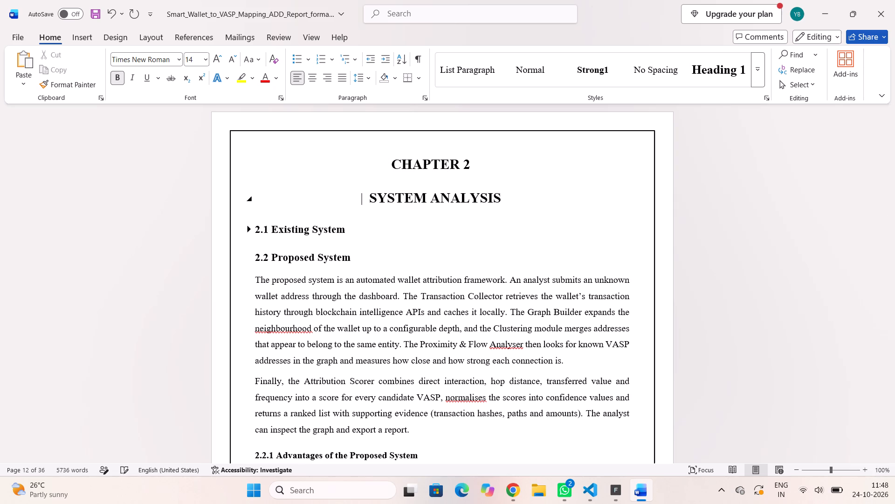
Expand the collapsed 2.1 Existing System section, leaving 2.2 Proposed System expanded as well.
{"action": "left_click", "coordinate": [248, 253]}
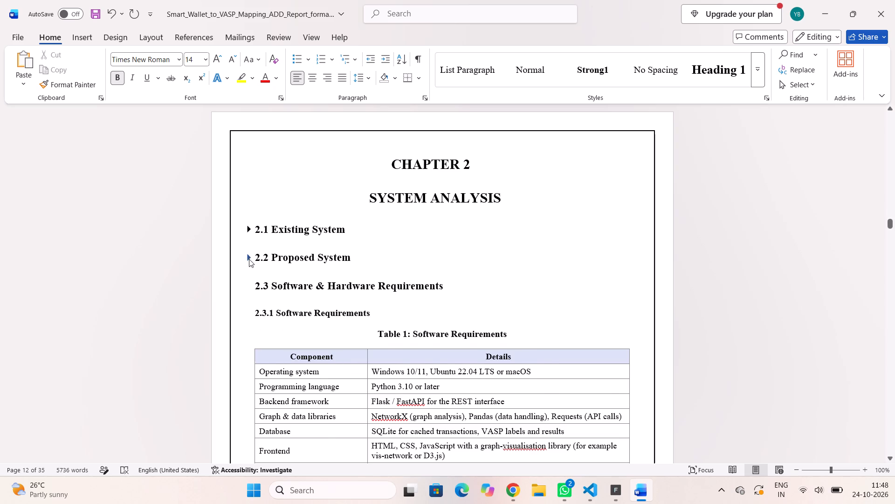
{"action": "left_click", "coordinate": [248, 259]}
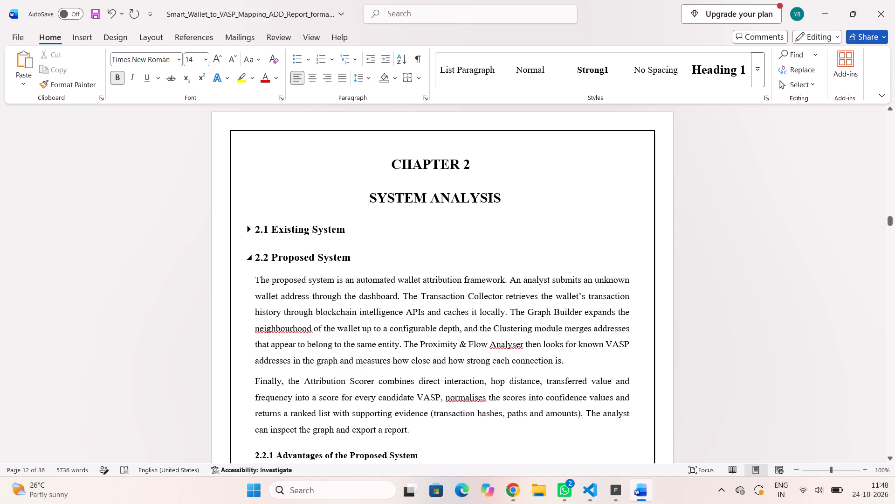
{"action": "left_click", "coordinate": [248, 232]}
{"action": "scroll", "coordinate": [274, 322], "scroll_direction": "down", "scroll_amount": 1}
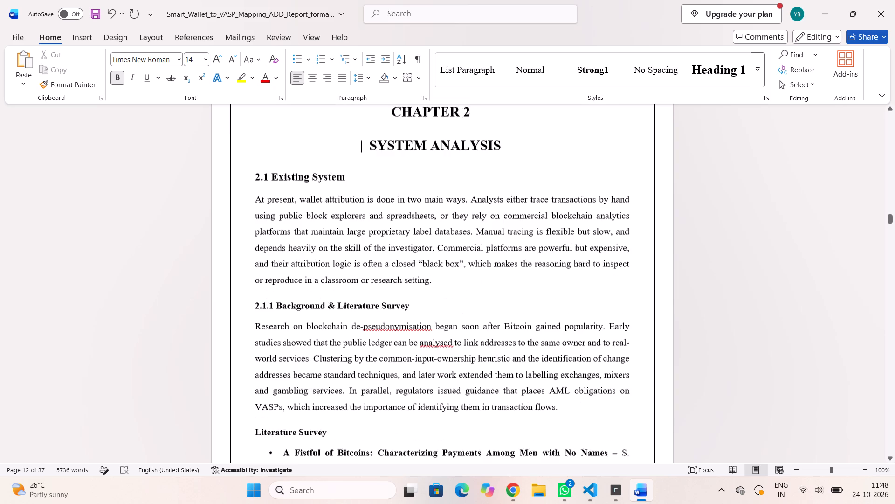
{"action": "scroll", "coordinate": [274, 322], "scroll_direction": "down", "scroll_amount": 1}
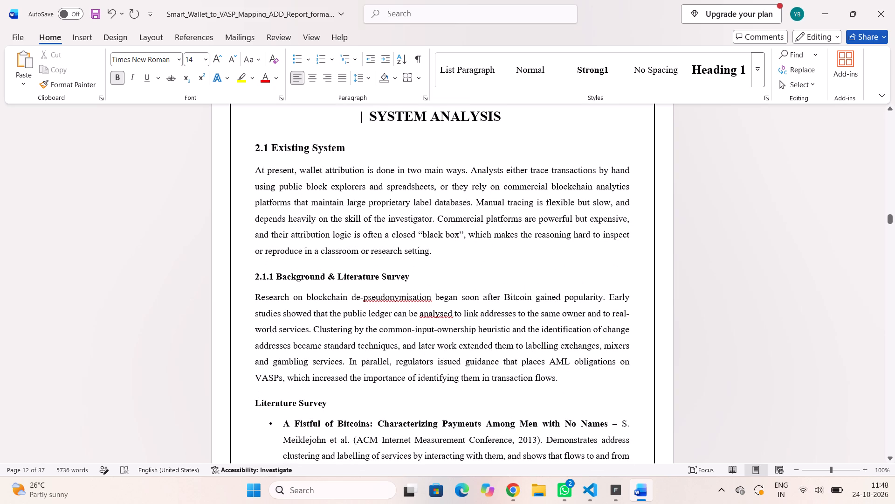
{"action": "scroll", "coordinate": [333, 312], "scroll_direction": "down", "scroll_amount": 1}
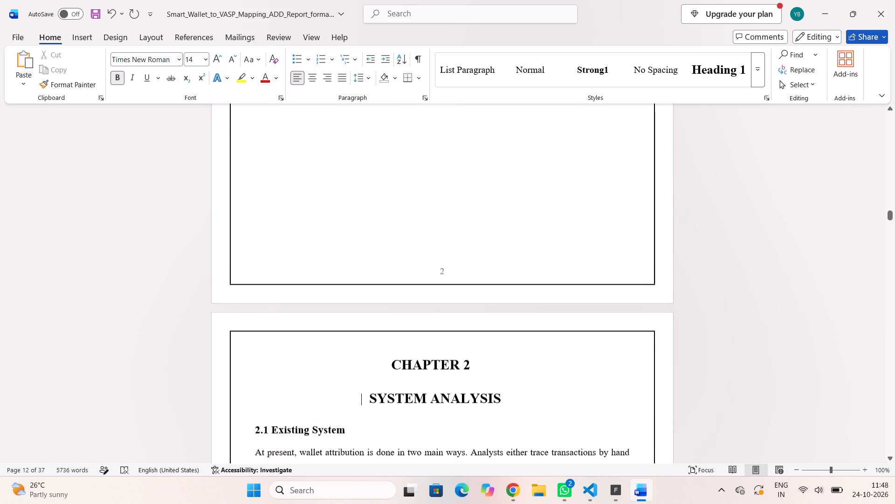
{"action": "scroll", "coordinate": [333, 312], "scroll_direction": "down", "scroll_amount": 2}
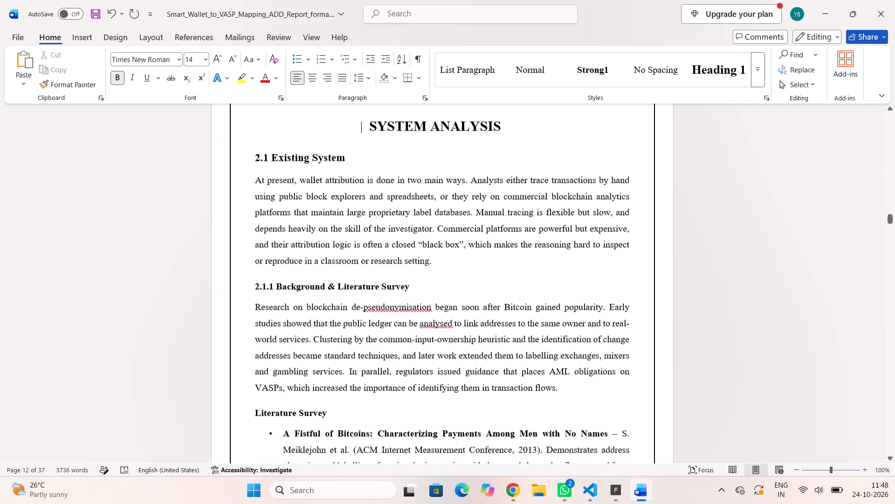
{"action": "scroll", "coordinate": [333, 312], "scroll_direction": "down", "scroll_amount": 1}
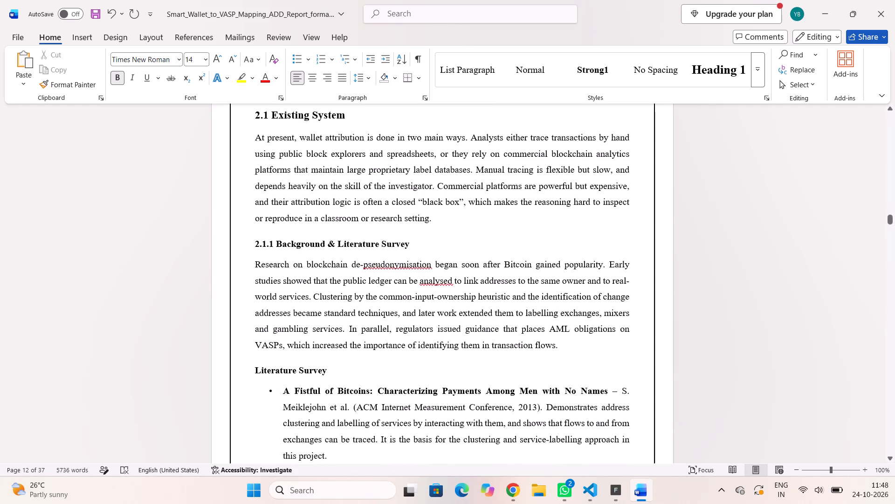
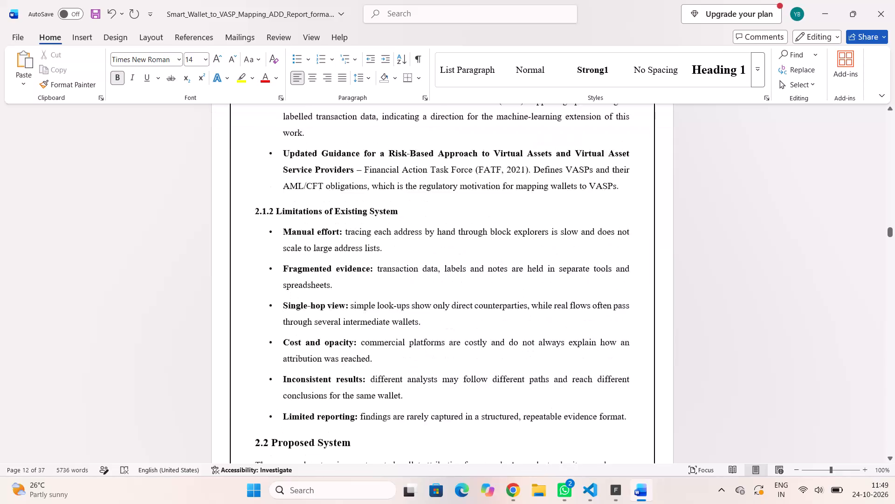
Replace all the body paragraphs under the ACKNOWLEDGEMENT heading with the copied single-paragraph acknowledgement text, keeping the student names below.
{"action": "scroll", "coordinate": [357, 449], "scroll_direction": "up", "scroll_amount": 9}
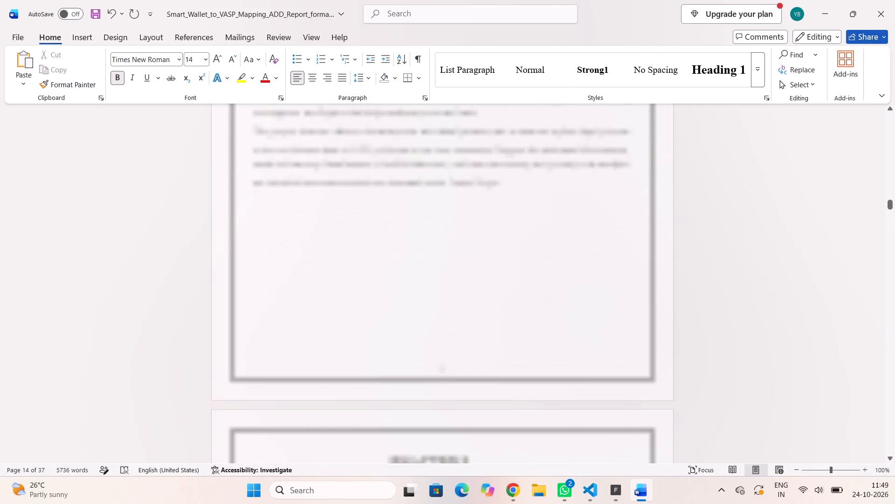
{"action": "scroll", "coordinate": [357, 449], "scroll_direction": "up", "scroll_amount": 2}
{"action": "scroll", "coordinate": [357, 449], "scroll_direction": "down", "scroll_amount": 3}
{"action": "scroll", "coordinate": [357, 449], "scroll_direction": "up", "scroll_amount": 4}
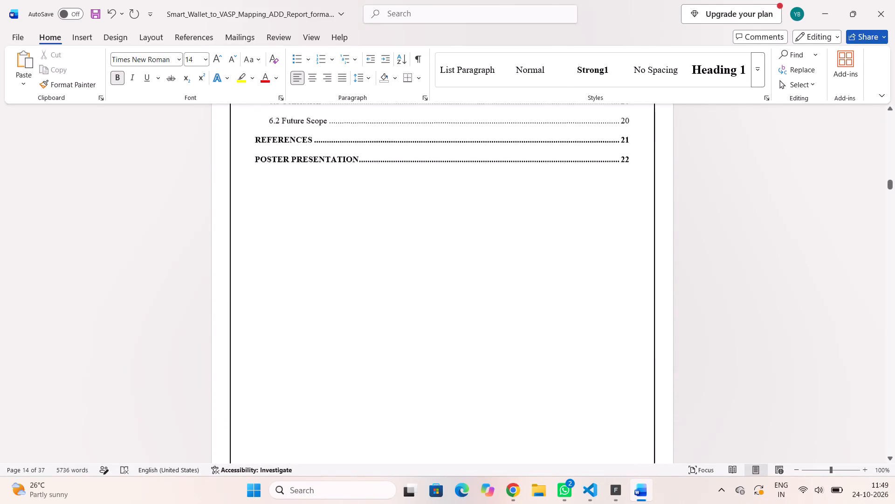
{"action": "scroll", "coordinate": [357, 449], "scroll_direction": "up", "scroll_amount": 10}
{"action": "scroll", "coordinate": [357, 449], "scroll_direction": "down", "scroll_amount": 1}
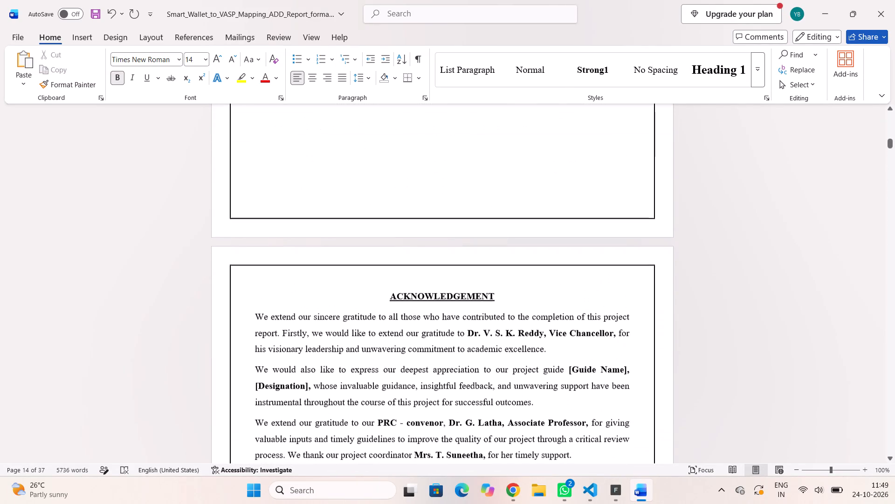
{"action": "scroll", "coordinate": [357, 449], "scroll_direction": "down", "scroll_amount": 1}
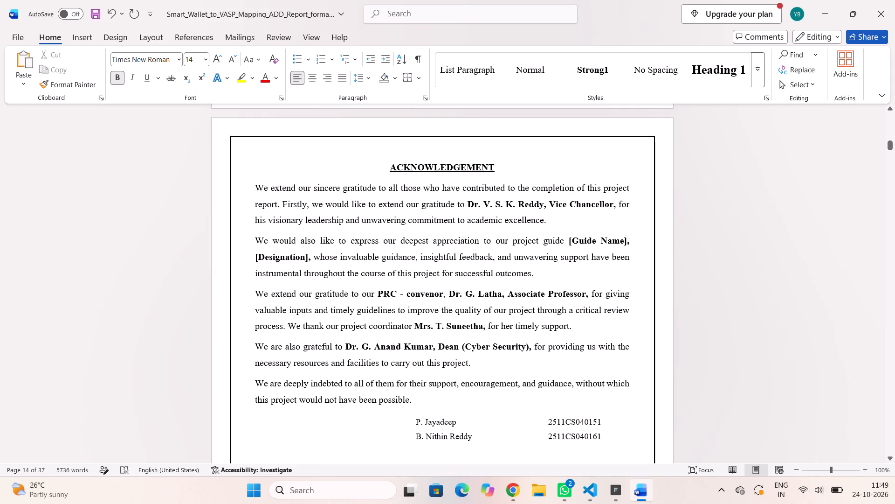
{"action": "left_click_drag", "start_coordinate": [256, 185], "coordinate": [426, 400]}
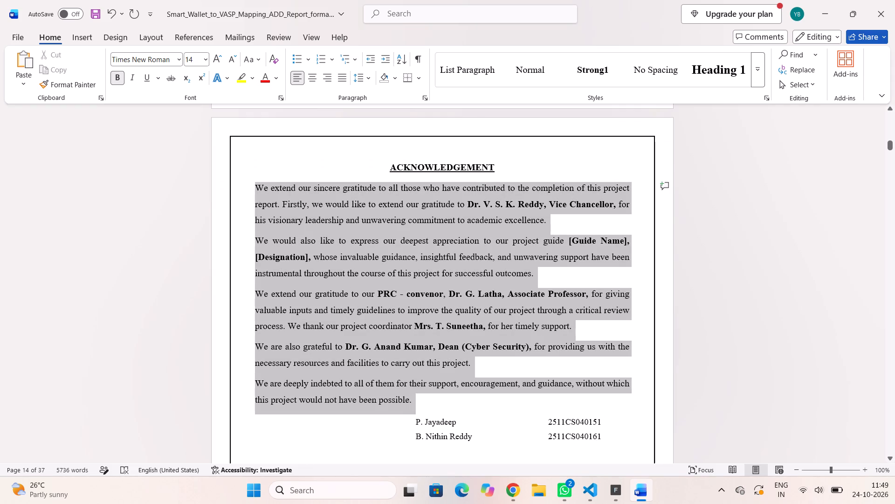
{"action": "left_click_drag", "start_coordinate": [426, 400], "coordinate": [462, 399]}
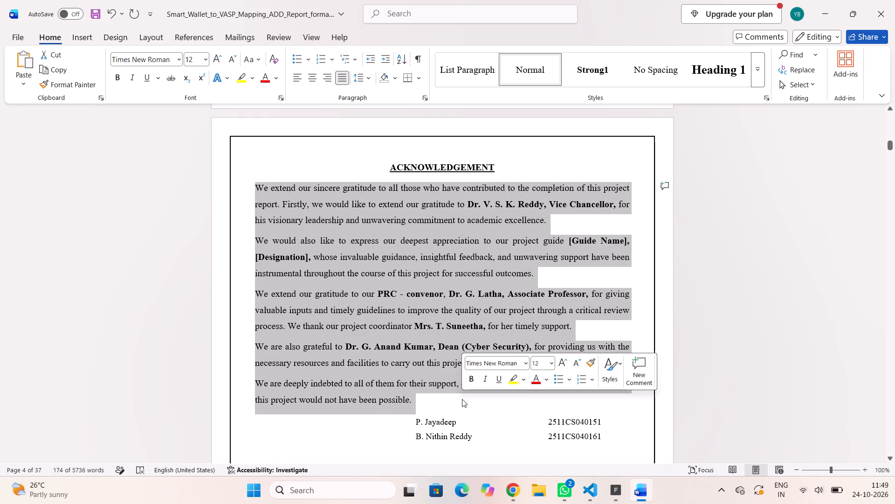
{"action": "key", "text": "BackSpace"}
{"action": "key", "text": "ctrl+v"}
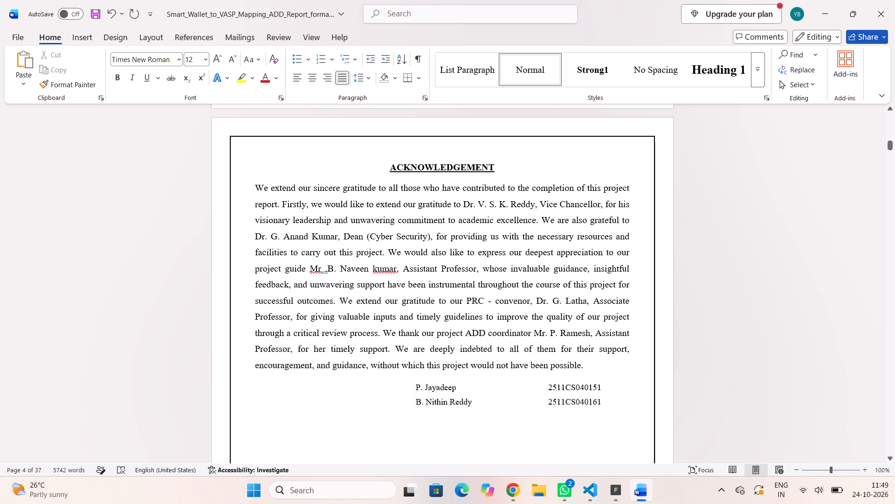
Select the text in the acknowledgement paragraph starting from the project ADD coordinator's name.
{"action": "left_click_drag", "start_coordinate": [533, 332], "coordinate": [621, 344]}
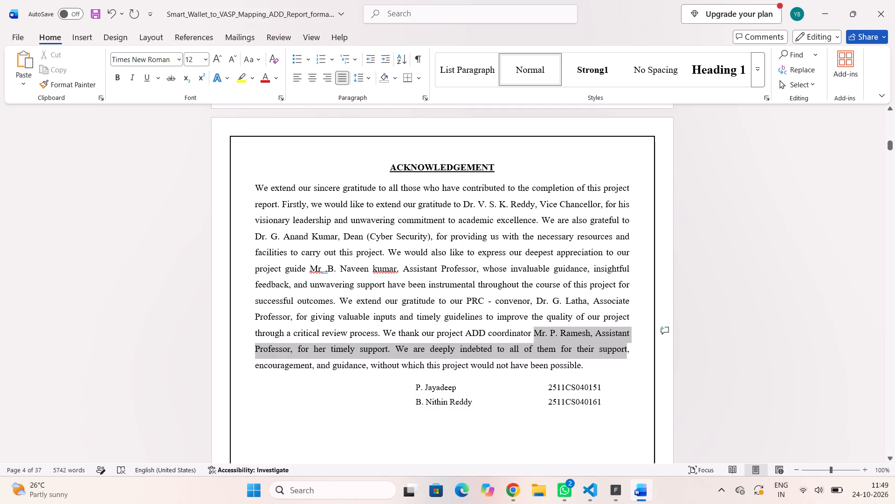
Bold the project ADD coordinator's name and Assistant Professor title in the ACKNOWLEDGEMENT paragraph.
{"action": "left_click_drag", "start_coordinate": [621, 344], "coordinate": [637, 329]}
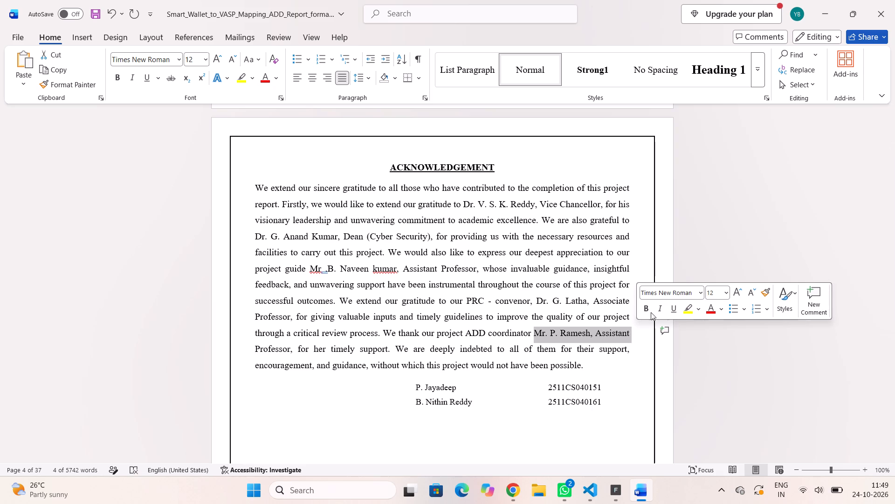
{"action": "left_click", "coordinate": [647, 311]}
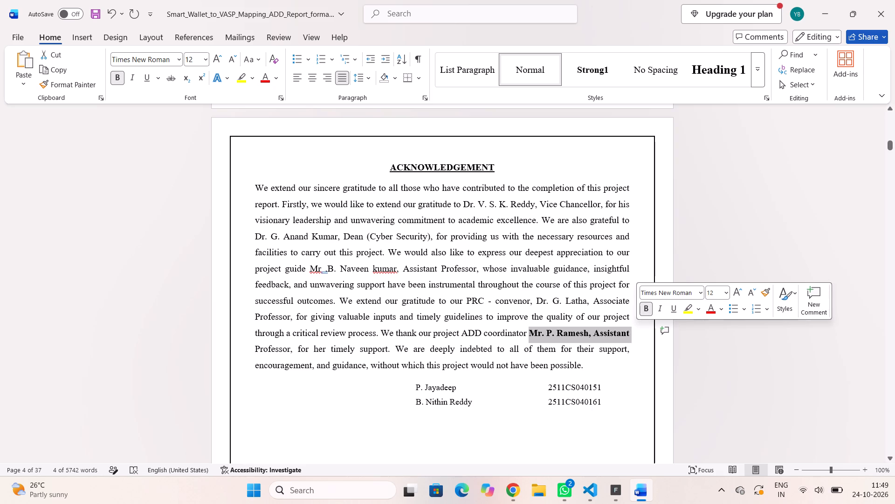
{"action": "left_click_drag", "start_coordinate": [252, 350], "coordinate": [290, 354]}
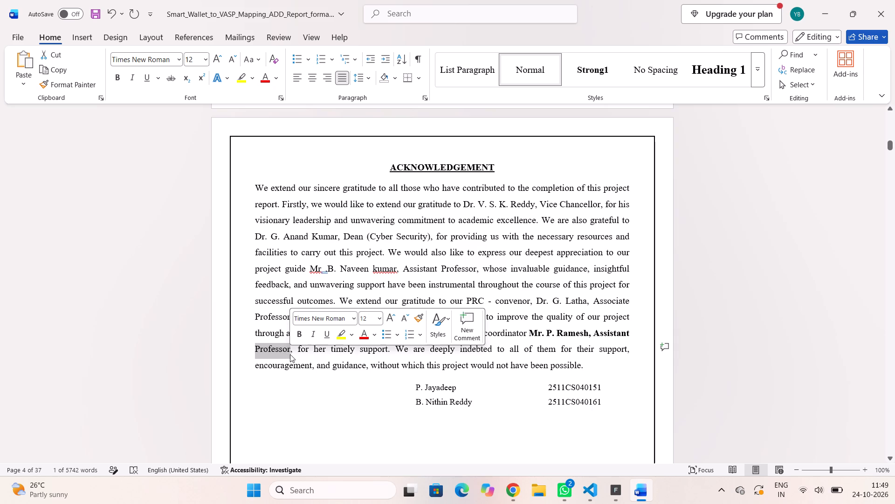
{"action": "left_click", "coordinate": [299, 334]}
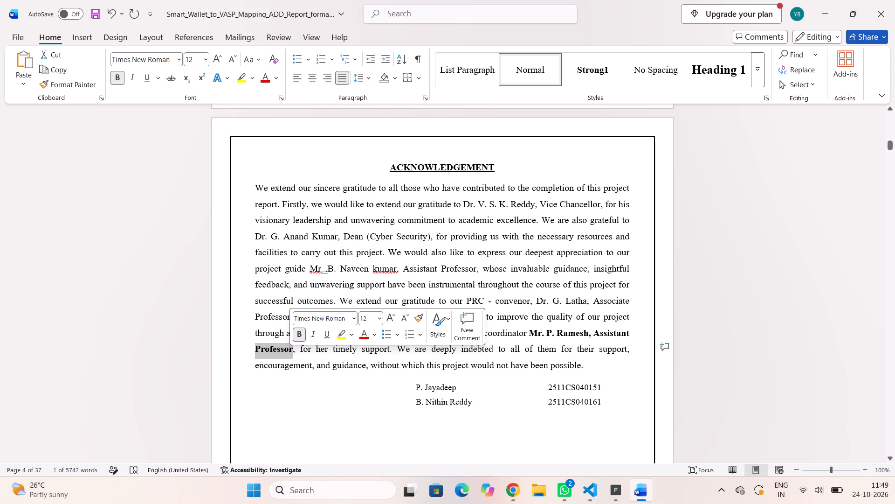
Bold the Dean's name and the Dean (Cyber Security) title in the ACKNOWLEDGEMENT paragraph.
{"action": "left_click_drag", "start_coordinate": [253, 234], "coordinate": [305, 255]}
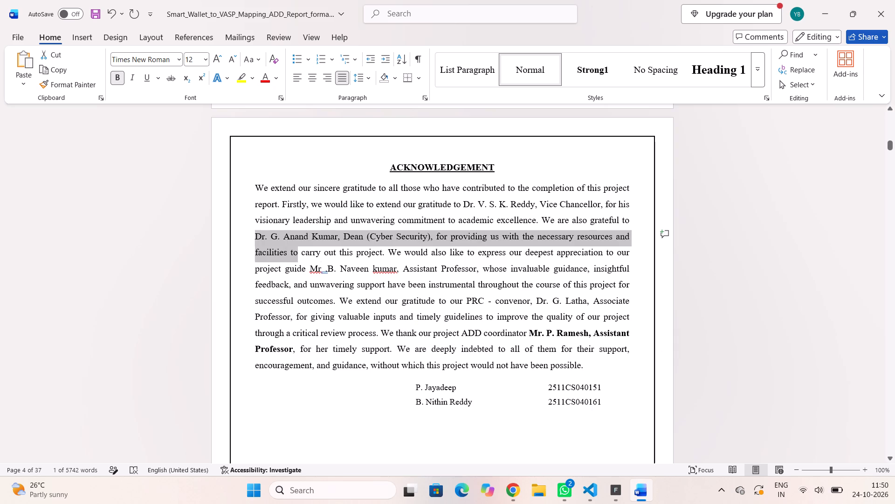
{"action": "left_click_drag", "start_coordinate": [305, 255], "coordinate": [441, 243]}
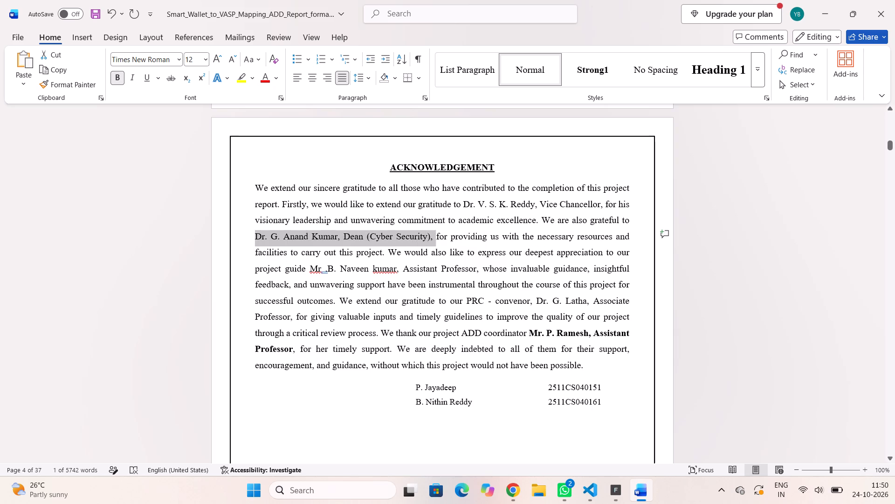
{"action": "left_click_drag", "start_coordinate": [441, 243], "coordinate": [428, 243]}
{"action": "left_click_drag", "start_coordinate": [428, 243], "coordinate": [431, 243]}
{"action": "left_click", "coordinate": [440, 223]}
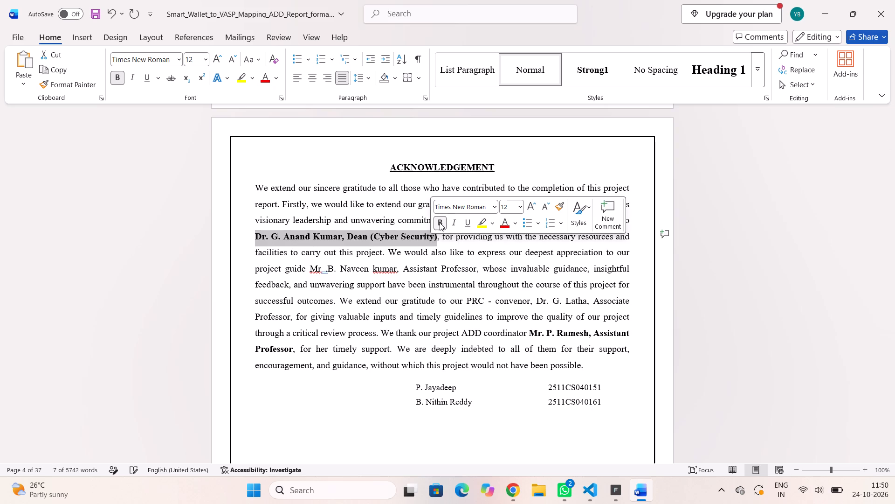
{"action": "left_click", "coordinate": [387, 418]}
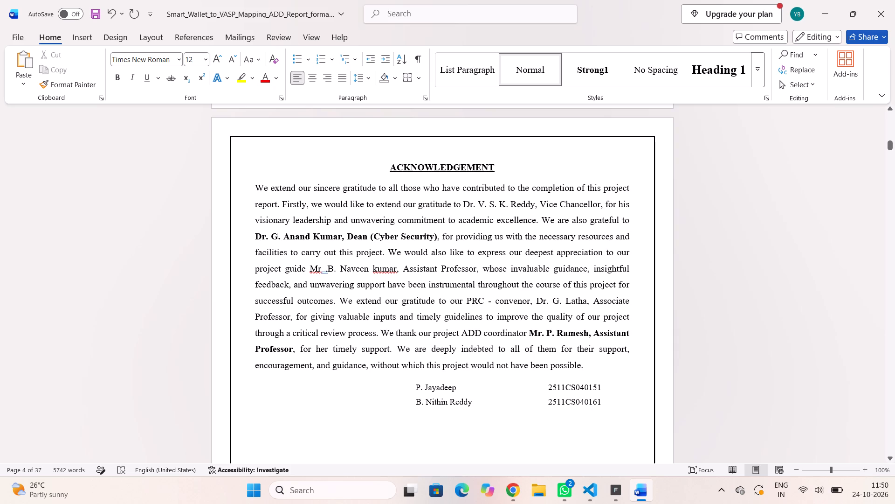
Bold the Vice Chancellor's name and title in the ACKNOWLEDGEMENT paragraph.
{"action": "left_click_drag", "start_coordinate": [463, 206], "coordinate": [610, 214]}
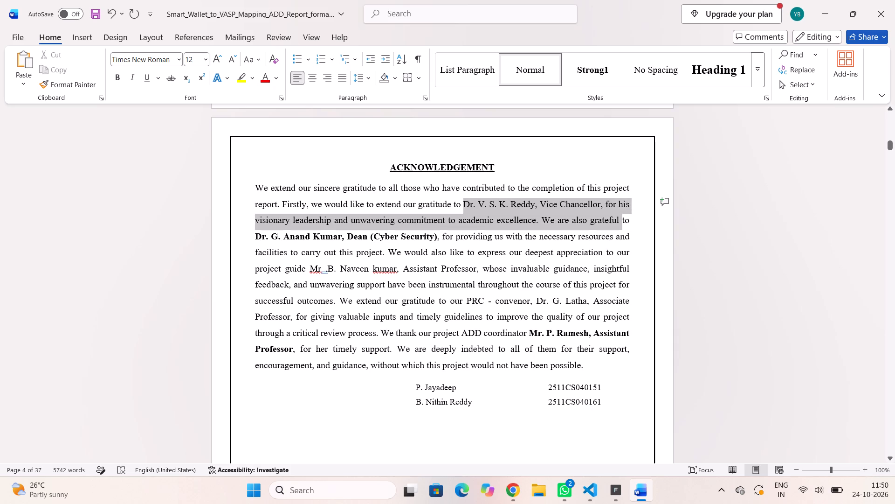
{"action": "left_click_drag", "start_coordinate": [610, 214], "coordinate": [601, 207]}
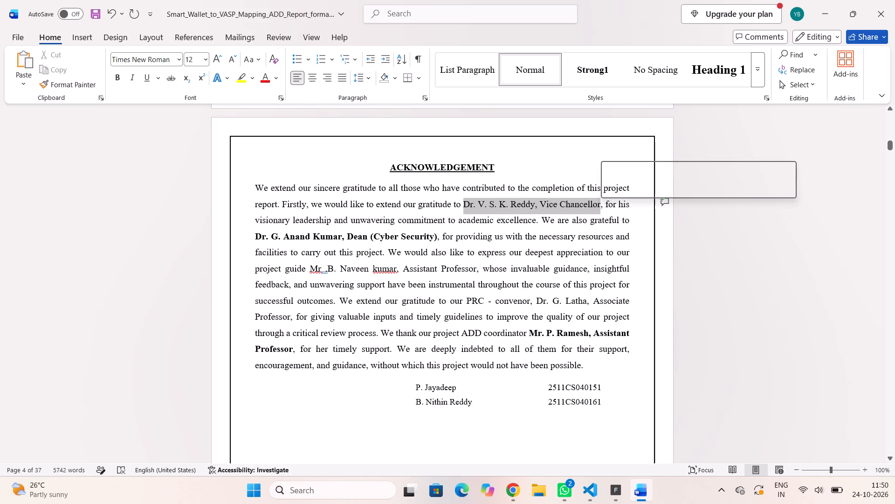
{"action": "left_click", "coordinate": [606, 189]}
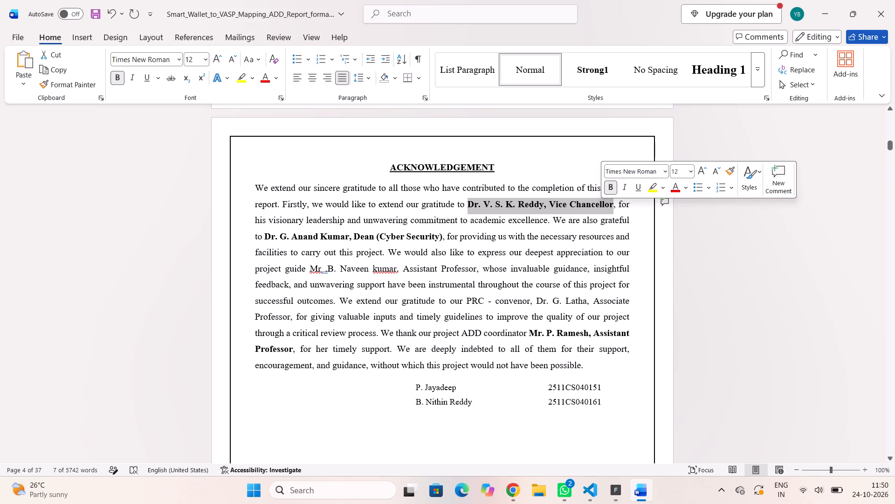
Bold the project guide's name and Assistant Professor title in the ACKNOWLEDGEMENT paragraph.
{"action": "left_click_drag", "start_coordinate": [310, 270], "coordinate": [339, 271]}
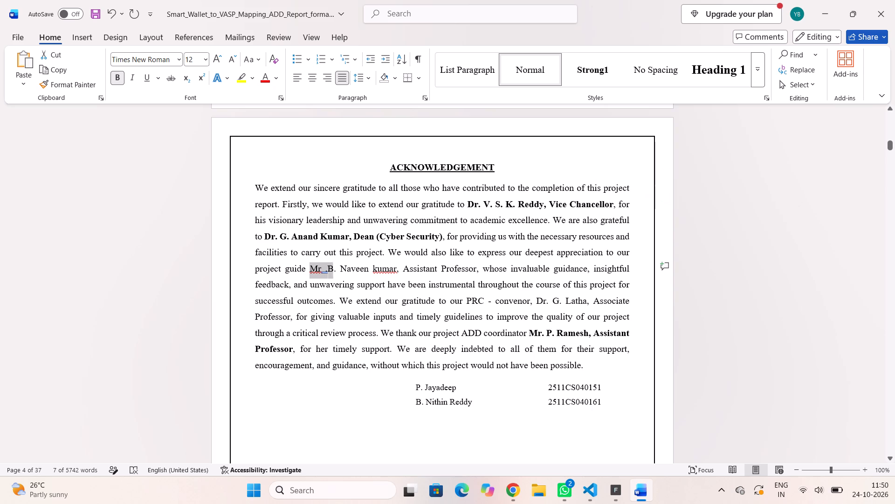
{"action": "left_click_drag", "start_coordinate": [339, 271], "coordinate": [428, 273]}
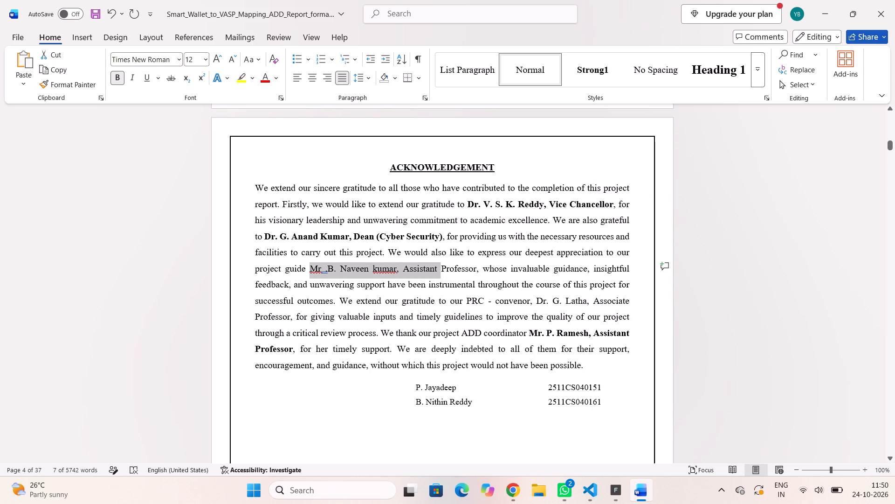
{"action": "left_click_drag", "start_coordinate": [428, 273], "coordinate": [473, 271]}
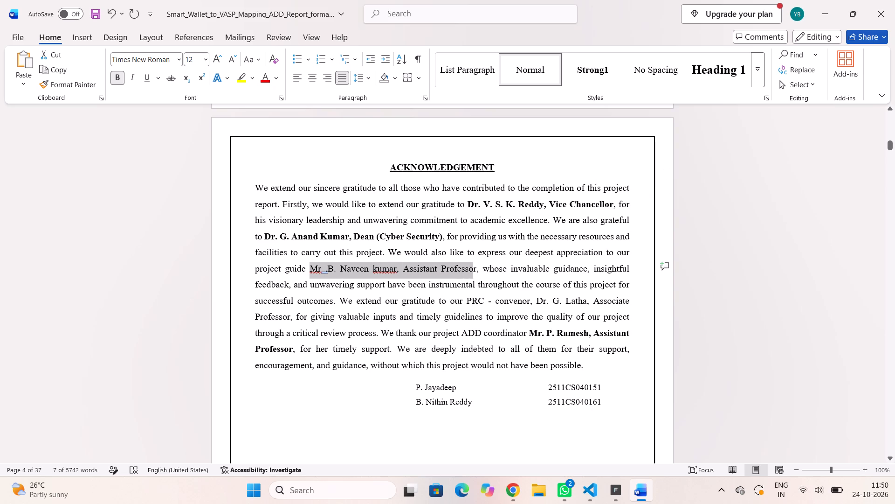
{"action": "left_click_drag", "start_coordinate": [473, 271], "coordinate": [475, 271]}
{"action": "left_click", "coordinate": [482, 253]}
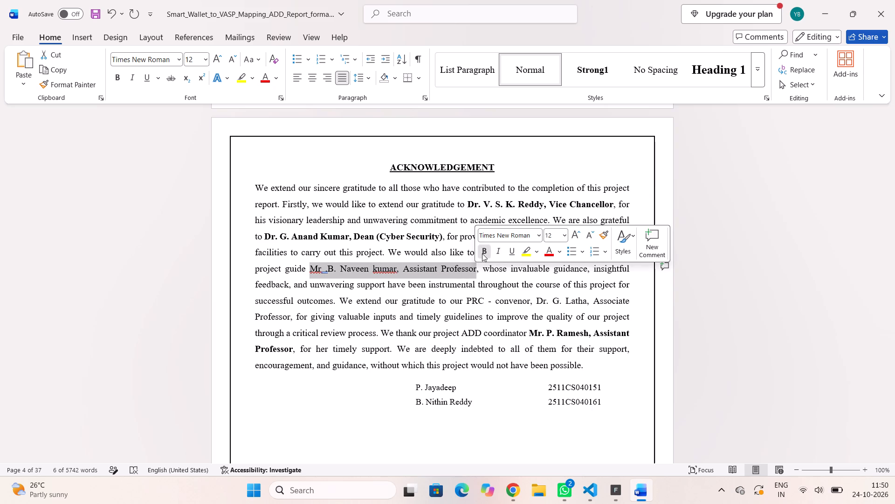
{"action": "left_click", "coordinate": [525, 384]}
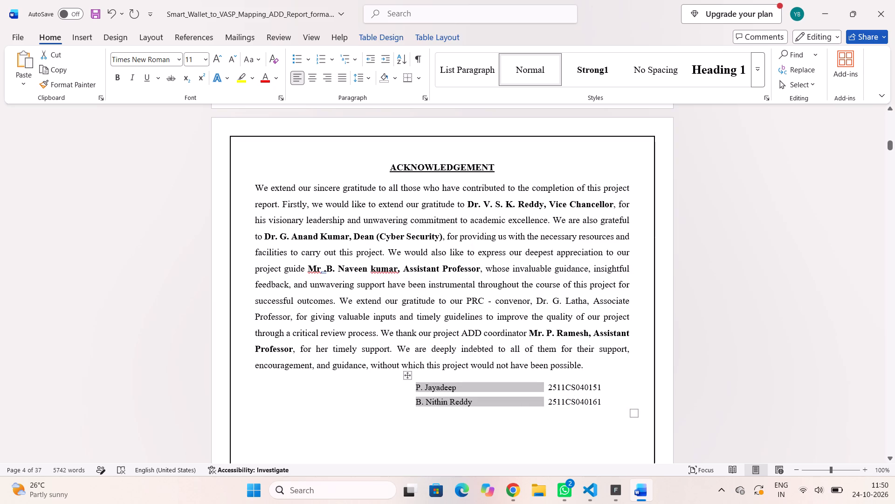
Bold the PRC - convenor wording with the convenor's name and Associate Professor title in the ACKNOWLEDGEMENT paragraph.
{"action": "left_click_drag", "start_coordinate": [466, 301], "coordinate": [493, 306]}
{"action": "left_click_drag", "start_coordinate": [493, 306], "coordinate": [652, 303]}
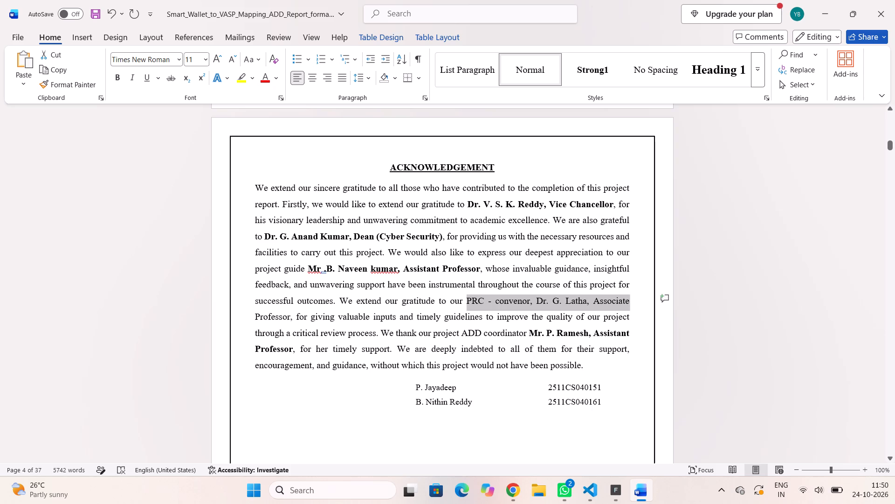
{"action": "left_click_drag", "start_coordinate": [652, 303], "coordinate": [668, 302]}
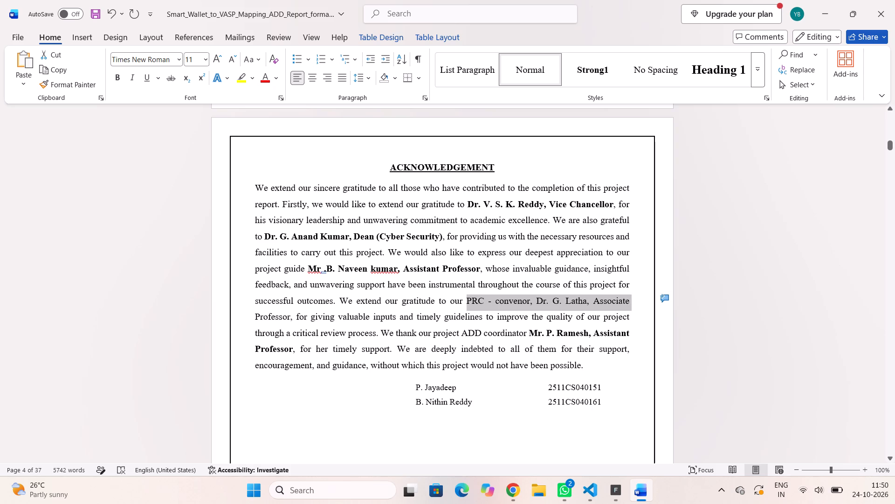
{"action": "left_click_drag", "start_coordinate": [668, 302], "coordinate": [633, 309]}
{"action": "left_click_drag", "start_coordinate": [633, 309], "coordinate": [633, 309]}
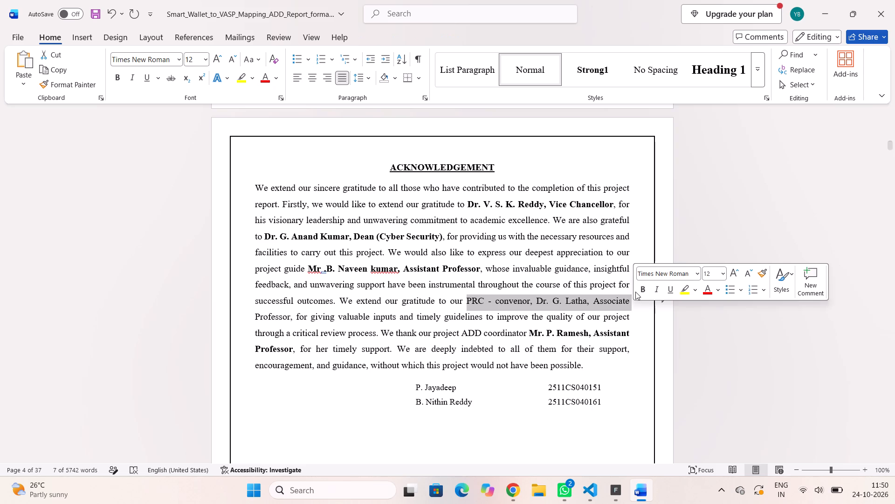
{"action": "left_click", "coordinate": [640, 288]}
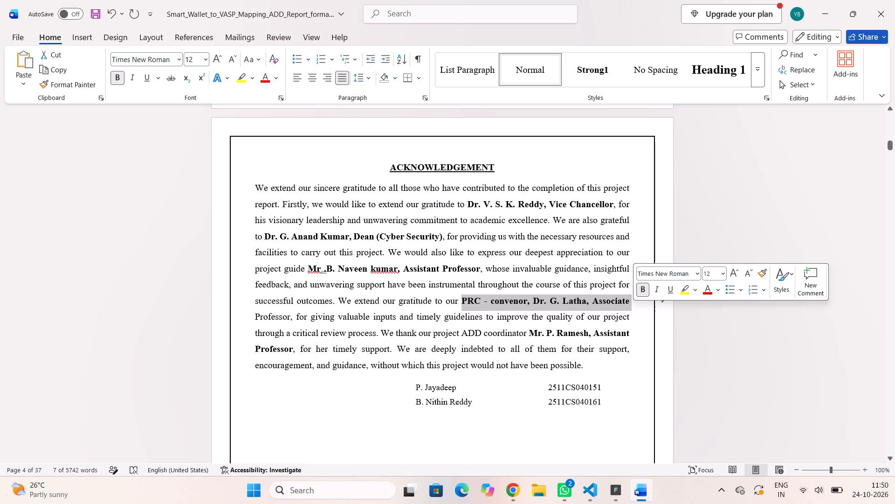
{"action": "left_click_drag", "start_coordinate": [251, 315], "coordinate": [286, 318]}
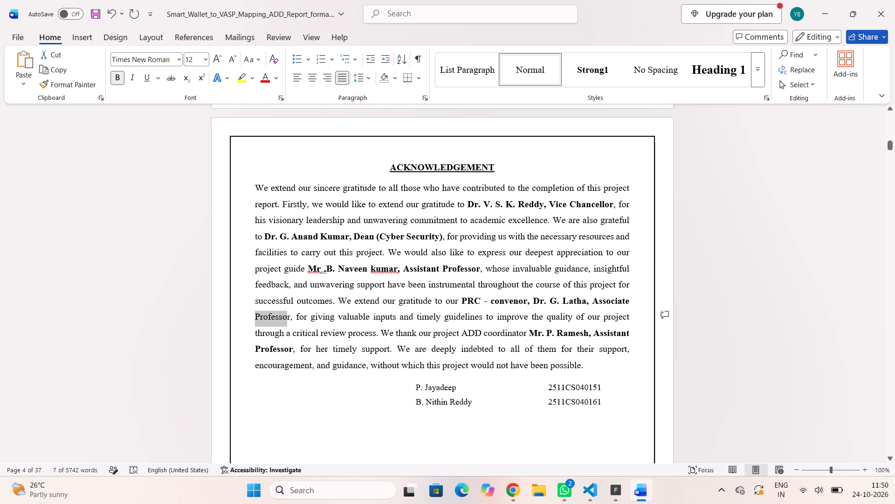
{"action": "left_click_drag", "start_coordinate": [286, 318], "coordinate": [289, 317]}
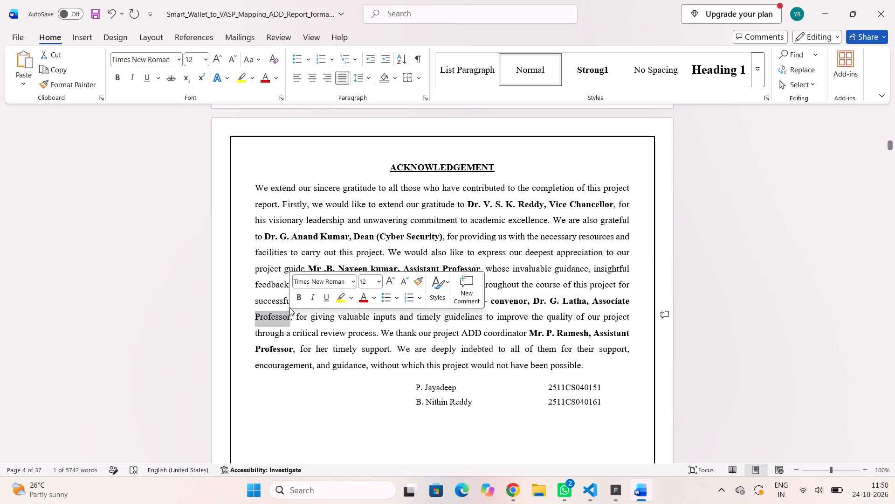
{"action": "left_click", "coordinate": [296, 302]}
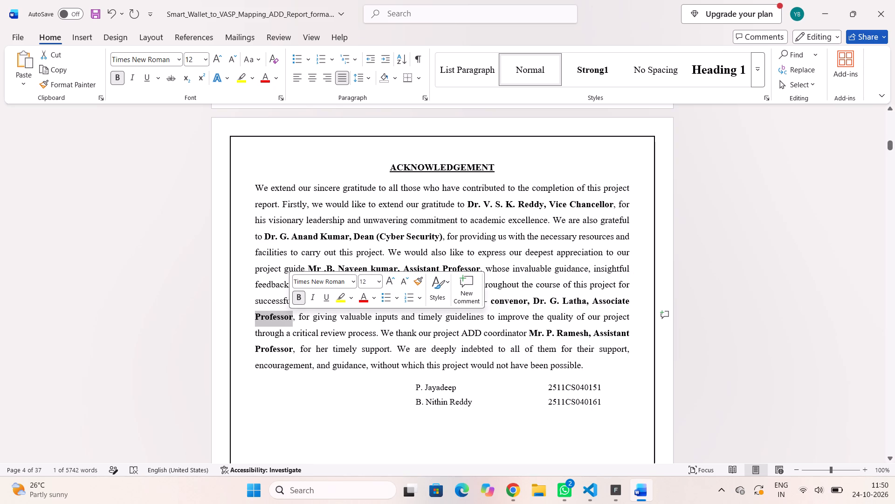
{"action": "left_click", "coordinate": [250, 382]}
{"action": "left_click", "coordinate": [269, 414]}
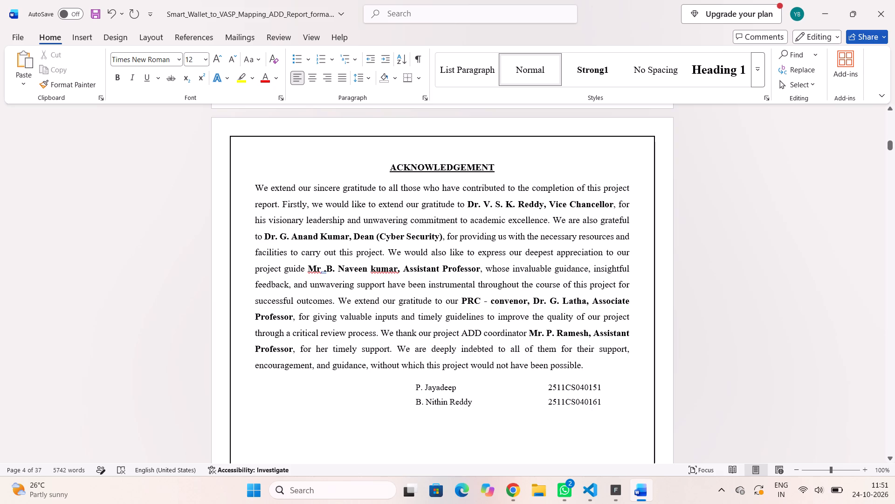
{"action": "left_click_drag", "start_coordinate": [464, 333], "coordinate": [517, 343]}
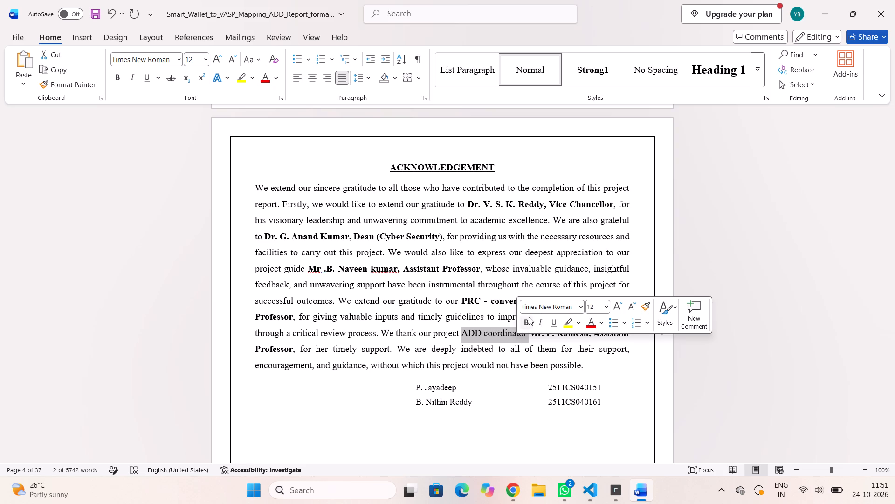
{"action": "left_click", "coordinate": [482, 419]}
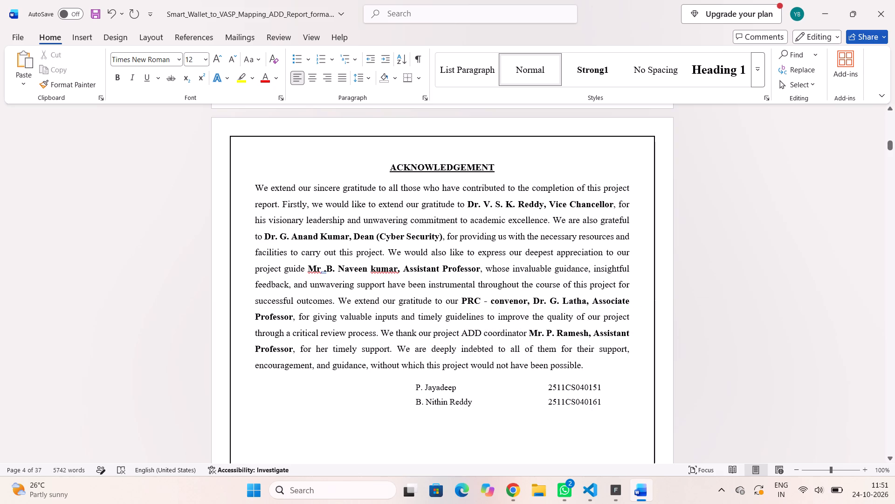
Fill in the Place line on the DECLARATION page with Hyderabad.
{"action": "scroll", "coordinate": [533, 252], "scroll_direction": "up", "scroll_amount": 4}
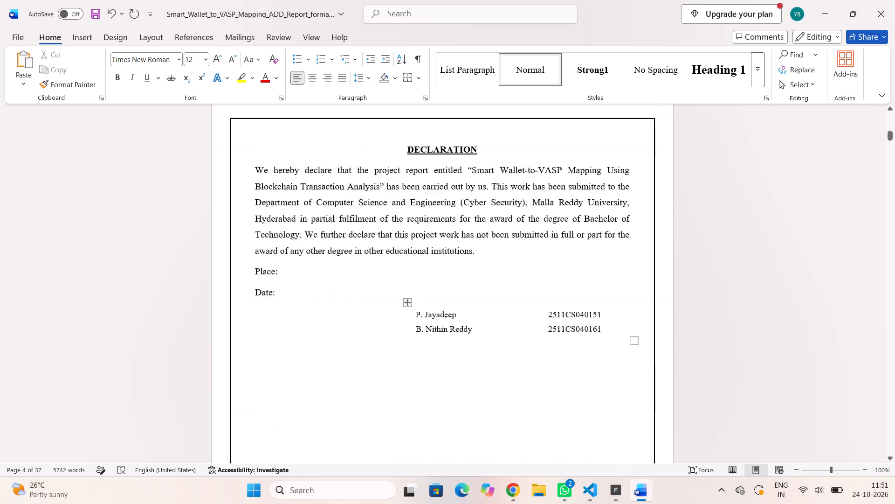
{"action": "scroll", "coordinate": [533, 252], "scroll_direction": "up", "scroll_amount": 2}
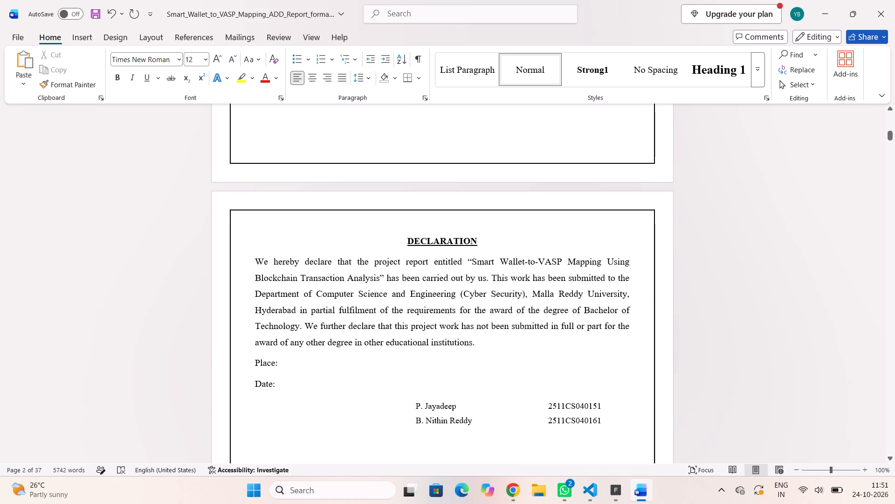
{"action": "left_click", "coordinate": [283, 372]}
{"action": "left_click", "coordinate": [283, 372]}
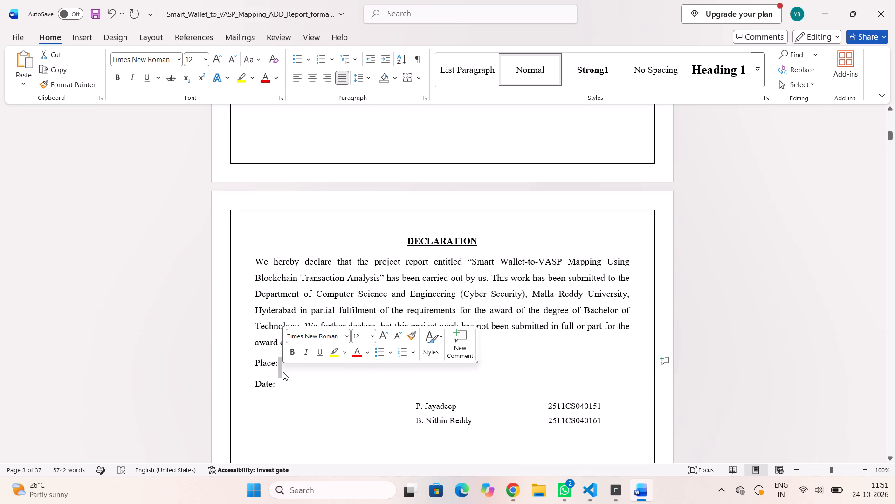
{"action": "left_click", "coordinate": [283, 372]}
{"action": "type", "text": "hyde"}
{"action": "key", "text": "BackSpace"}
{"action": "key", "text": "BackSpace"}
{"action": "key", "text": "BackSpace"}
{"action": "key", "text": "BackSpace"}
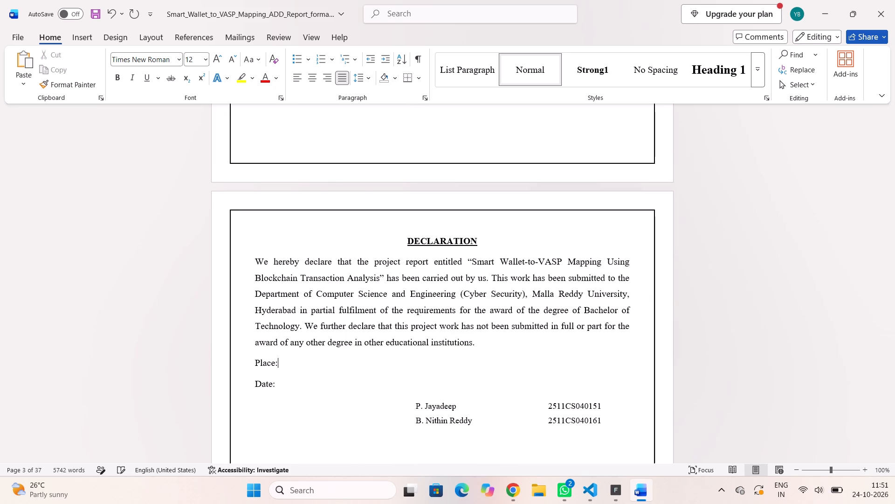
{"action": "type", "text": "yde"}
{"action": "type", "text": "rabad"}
Fill in the Date line on the DECLARATION page with 24/10/2026.
{"action": "left_click", "coordinate": [272, 386]}
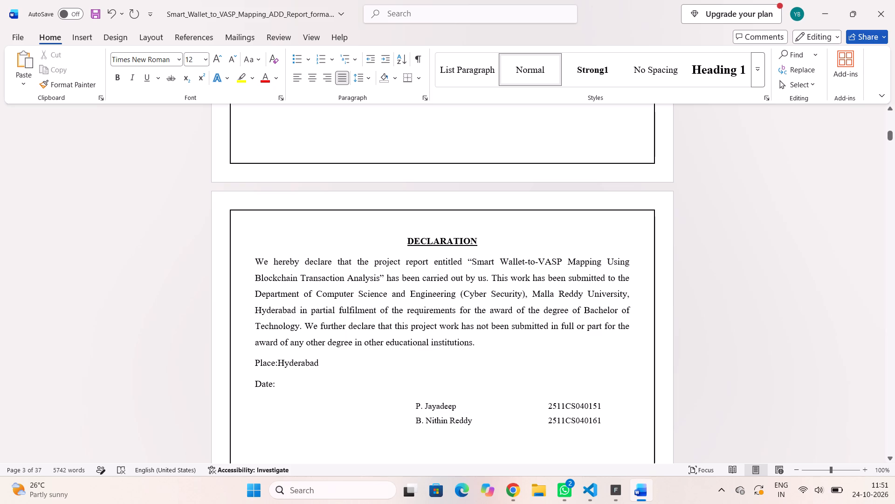
{"action": "left_click", "coordinate": [278, 386]}
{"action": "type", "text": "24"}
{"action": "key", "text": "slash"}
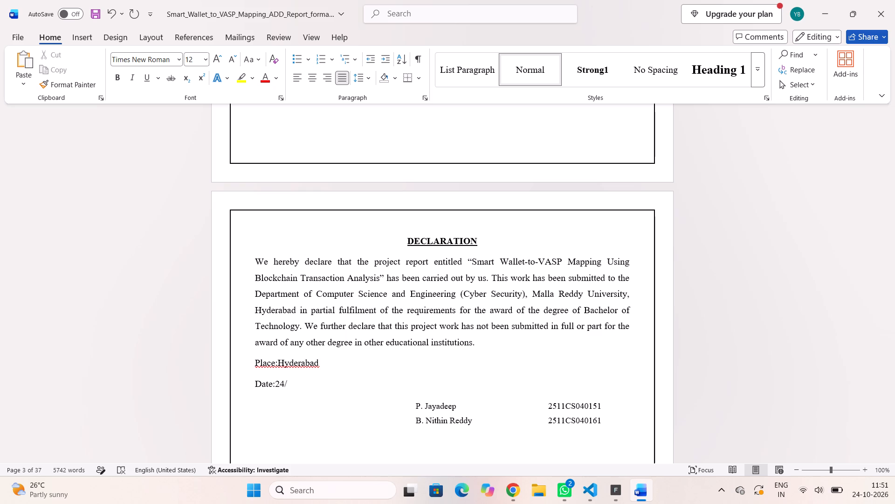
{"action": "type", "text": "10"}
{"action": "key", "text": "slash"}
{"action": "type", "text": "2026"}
Replace the Guide Name placeholder under Internal Guide on the CERTIFICATE page with the project guide's name, keeping the square brackets.
{"action": "scroll", "coordinate": [434, 264], "scroll_direction": "up", "scroll_amount": 4}
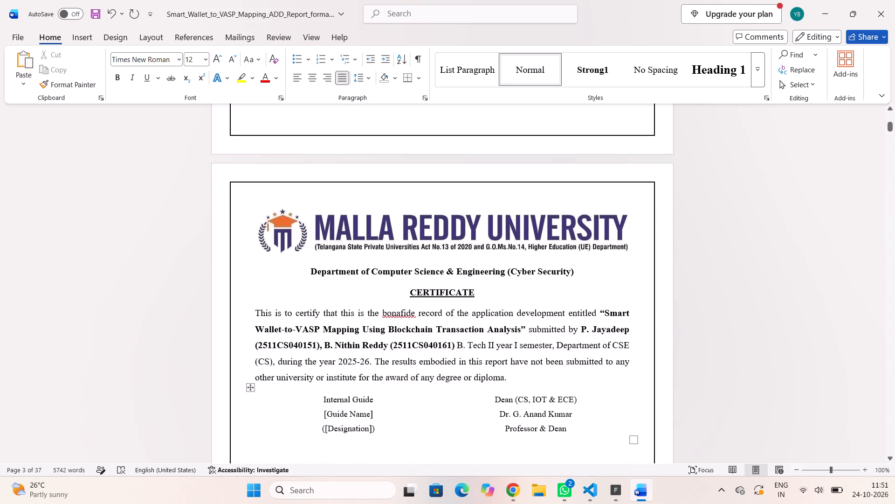
{"action": "scroll", "coordinate": [434, 264], "scroll_direction": "up", "scroll_amount": 1}
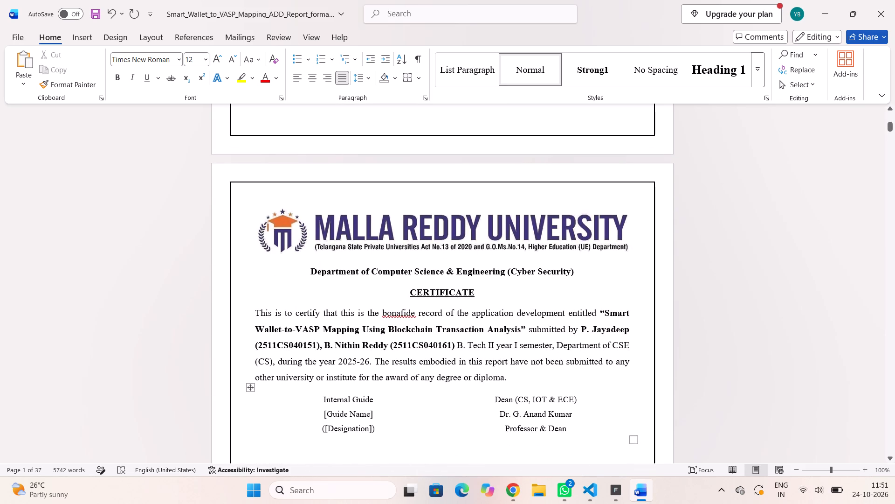
{"action": "left_click", "coordinate": [369, 417]}
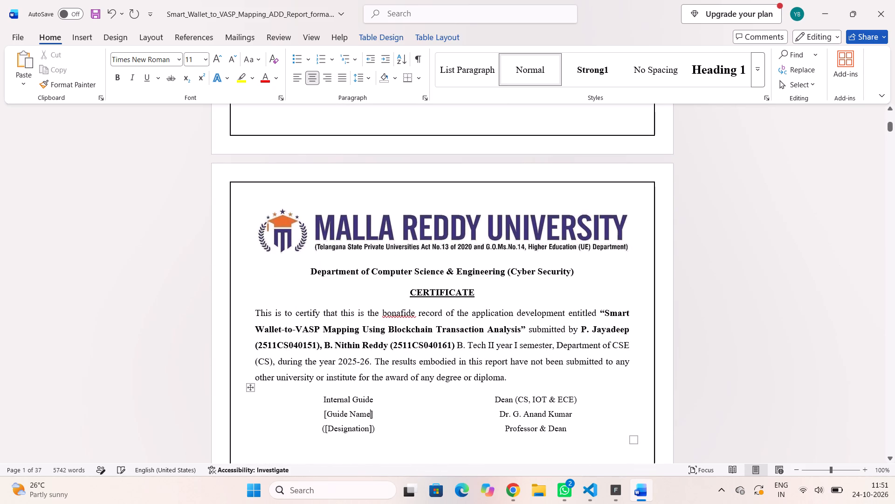
{"action": "key", "text": "BackSpace"}
{"action": "key", "text": "BackSpace"}
{"action": "key", "text": "BackSpace"}
{"action": "key", "text": "BackSpace"}
{"action": "key", "text": "BackSpace"}
{"action": "key", "text": "BackSpace"}
{"action": "key", "text": "BackSpace"}
{"action": "key", "text": "BackSpace"}
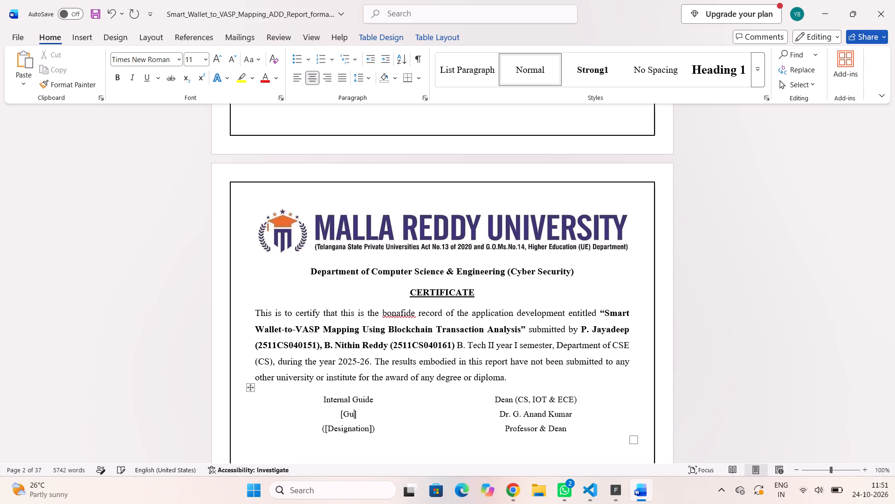
{"action": "key", "text": "BackSpace"}
{"action": "key", "text": "BackSpace"}
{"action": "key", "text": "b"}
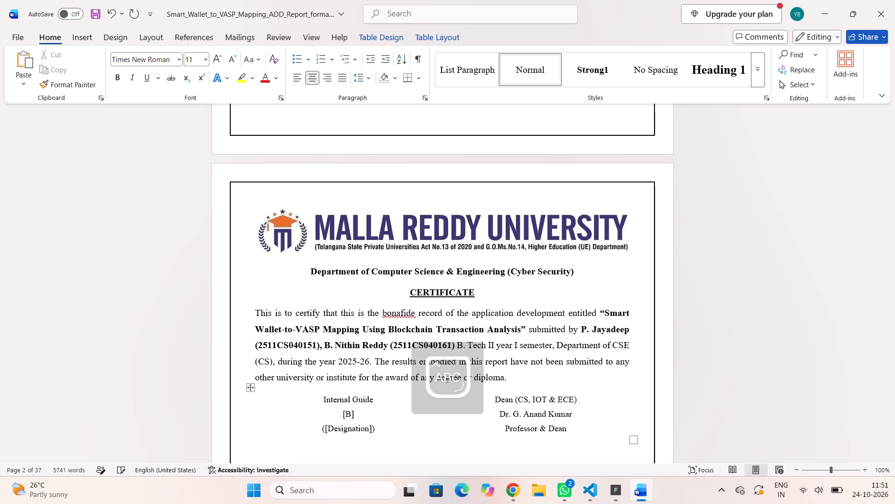
{"action": "key", "text": "BackSpace"}
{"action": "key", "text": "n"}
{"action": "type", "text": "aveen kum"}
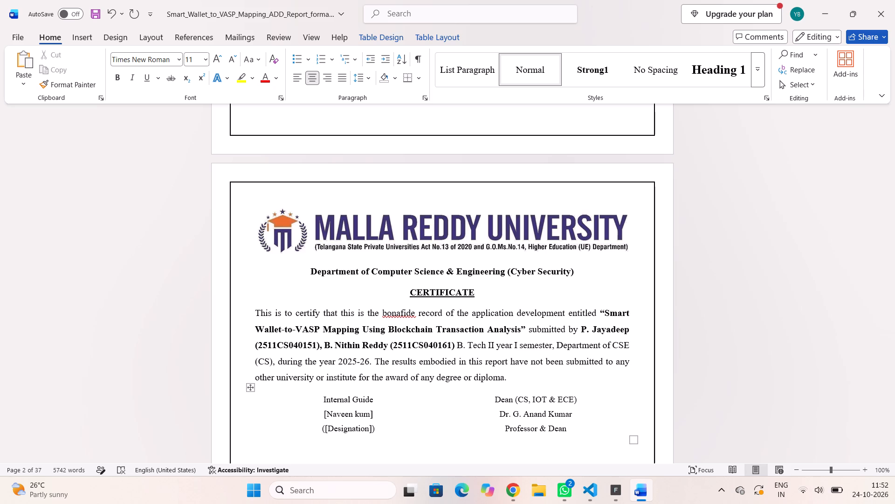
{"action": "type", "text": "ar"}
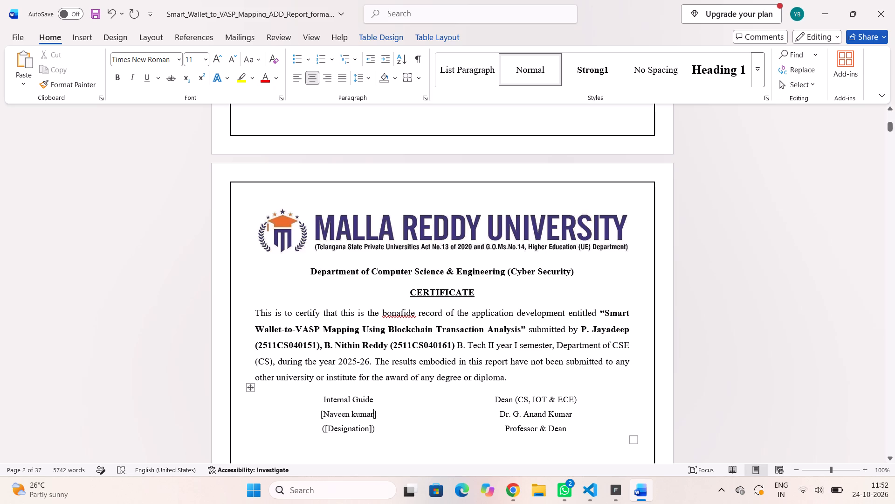
Replace the Designation placeholder under Internal Guide on the CERTIFICATE page with Assistant Professor, copied from the guide's title in the ACKNOWLEDGEMENT.
{"action": "scroll", "coordinate": [368, 429], "scroll_direction": "down", "scroll_amount": 2}
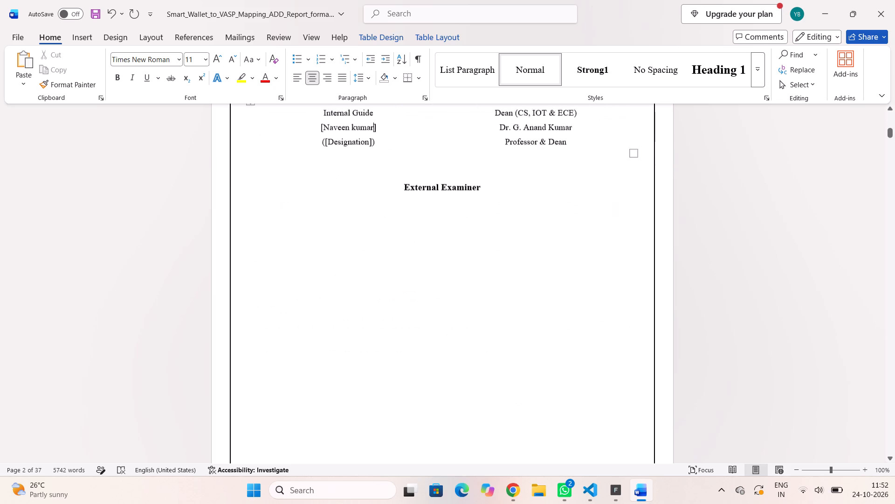
{"action": "scroll", "coordinate": [368, 429], "scroll_direction": "down", "scroll_amount": 5}
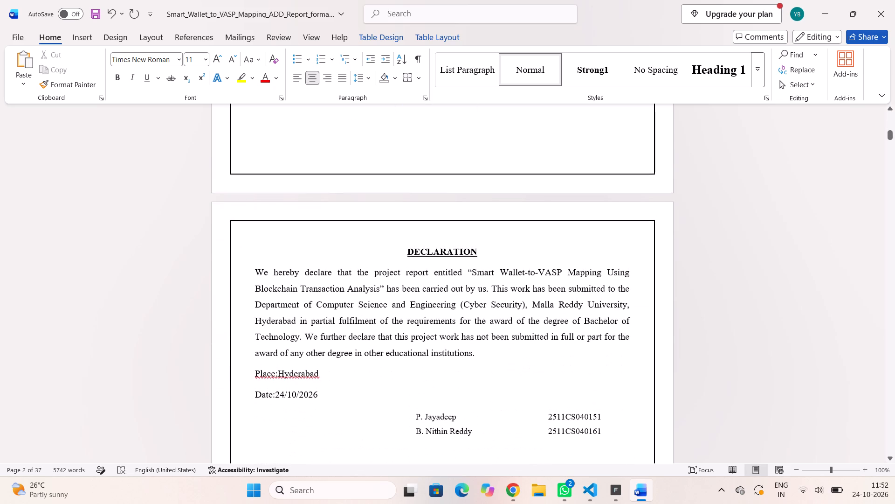
{"action": "scroll", "coordinate": [368, 429], "scroll_direction": "down", "scroll_amount": 3}
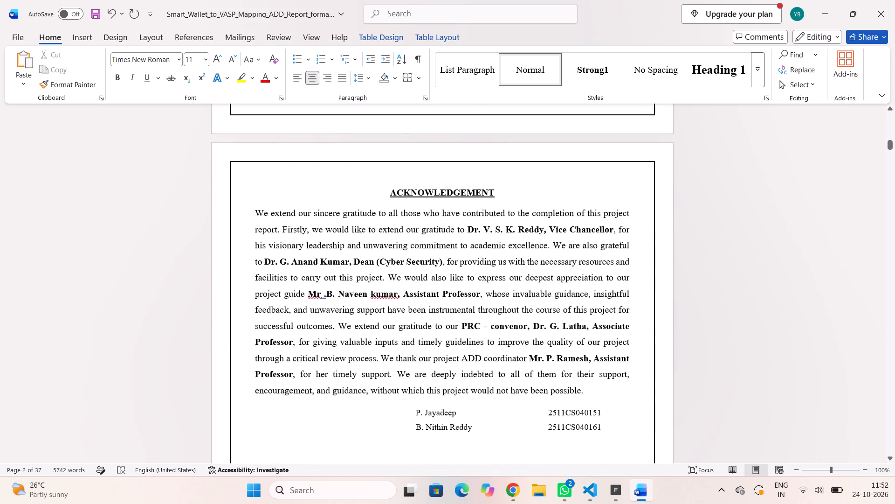
{"action": "scroll", "coordinate": [368, 429], "scroll_direction": "down", "scroll_amount": 1}
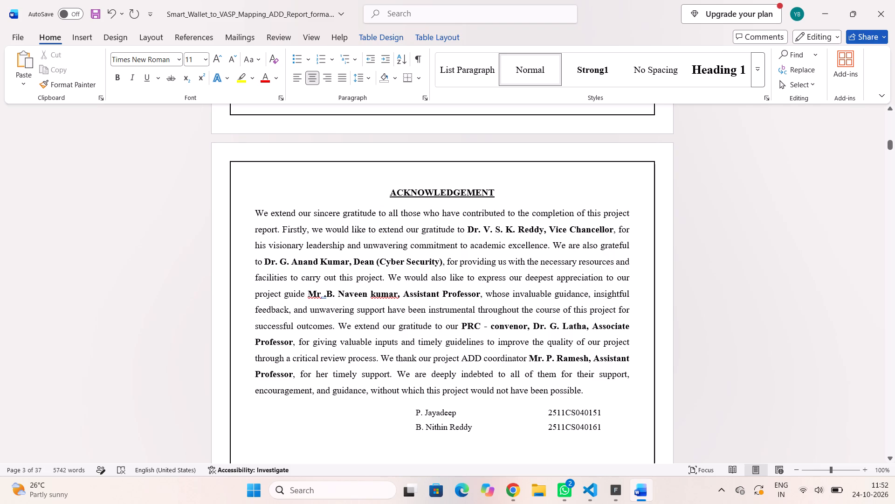
{"action": "left_click_drag", "start_coordinate": [404, 295], "coordinate": [444, 296]}
{"action": "left_click_drag", "start_coordinate": [444, 296], "coordinate": [474, 303]}
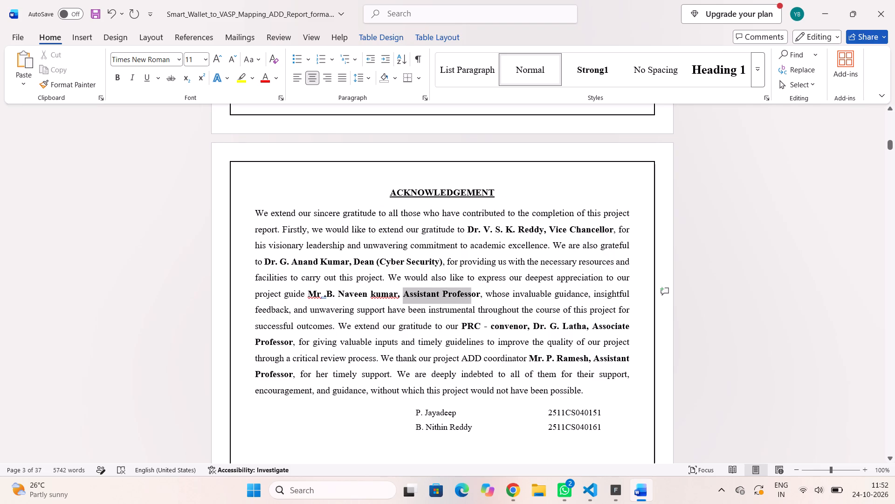
{"action": "left_click_drag", "start_coordinate": [474, 303], "coordinate": [480, 302]}
{"action": "key", "text": "ctrl+c"}
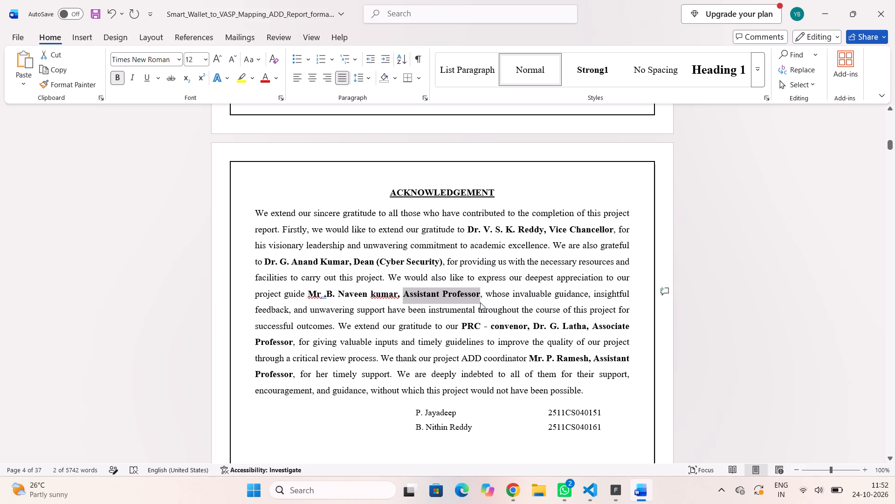
{"action": "scroll", "coordinate": [467, 245], "scroll_direction": "up", "scroll_amount": 7}
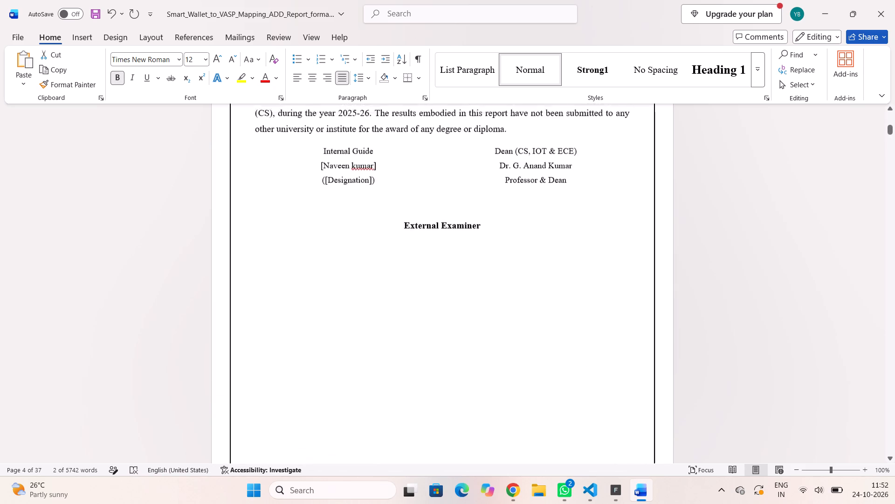
{"action": "scroll", "coordinate": [467, 245], "scroll_direction": "up", "scroll_amount": 1}
{"action": "left_click", "coordinate": [368, 256]}
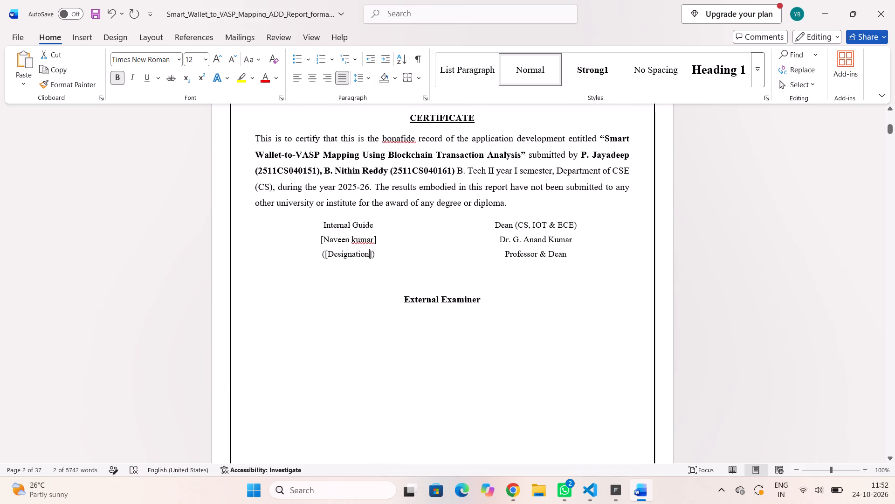
{"action": "key", "text": "BackSpace"}
{"action": "key", "text": "BackSpace"}
{"action": "key", "text": "BackSpace"}
{"action": "key", "text": "BackSpace"}
{"action": "key", "text": "BackSpace"}
{"action": "key", "text": "BackSpace"}
{"action": "key", "text": "BackSpace"}
{"action": "key", "text": "BackSpace"}
{"action": "key", "text": "BackSpace"}
{"action": "key", "text": "BackSpace"}
{"action": "key", "text": "BackSpace"}
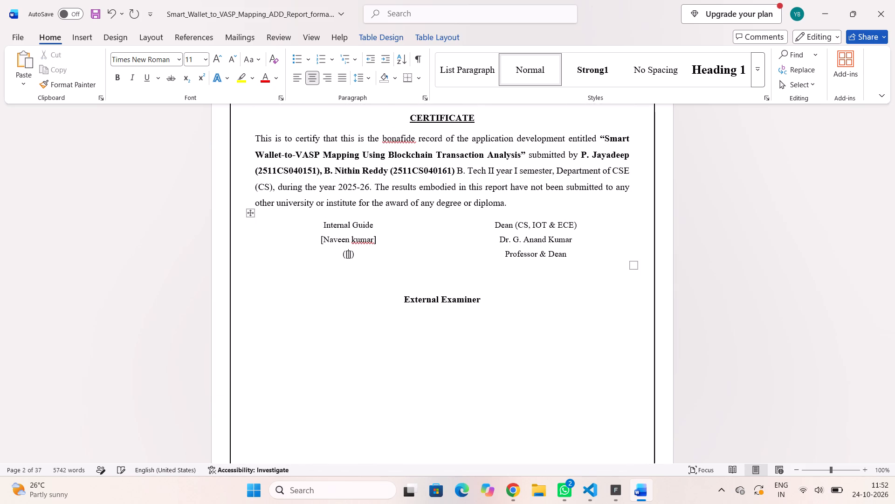
{"action": "key", "text": "ctrl+v"}
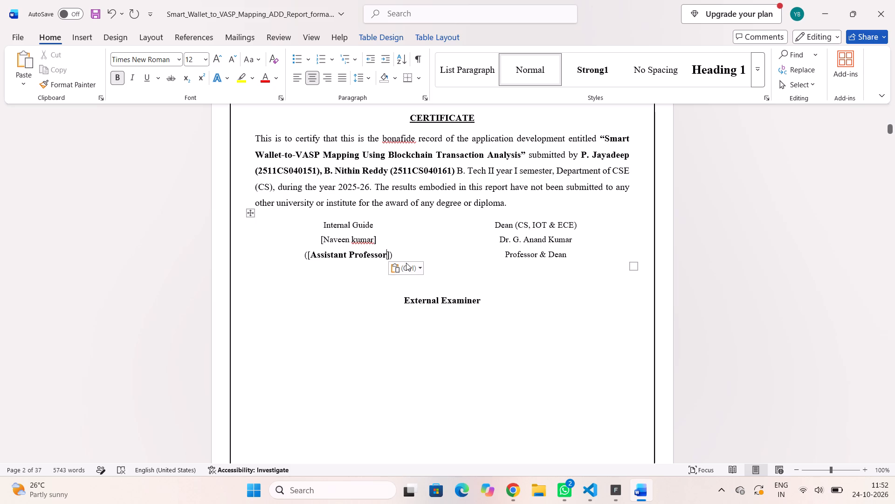
{"action": "left_click", "coordinate": [429, 254]}
{"action": "left_click", "coordinate": [469, 363]}
Review the whole report from the title page through the contents, chapters and figures to the REFERENCES list.
{"action": "scroll", "coordinate": [581, 154], "scroll_direction": "up", "scroll_amount": 1}
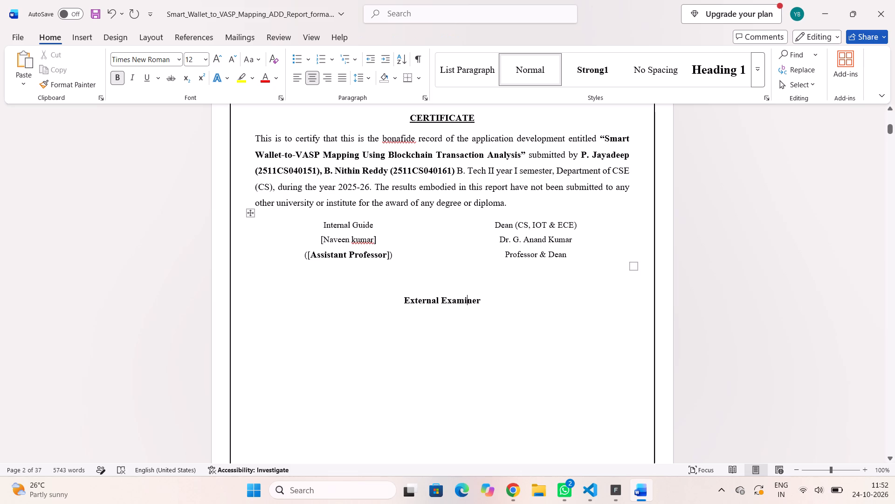
{"action": "scroll", "coordinate": [581, 154], "scroll_direction": "up", "scroll_amount": 6}
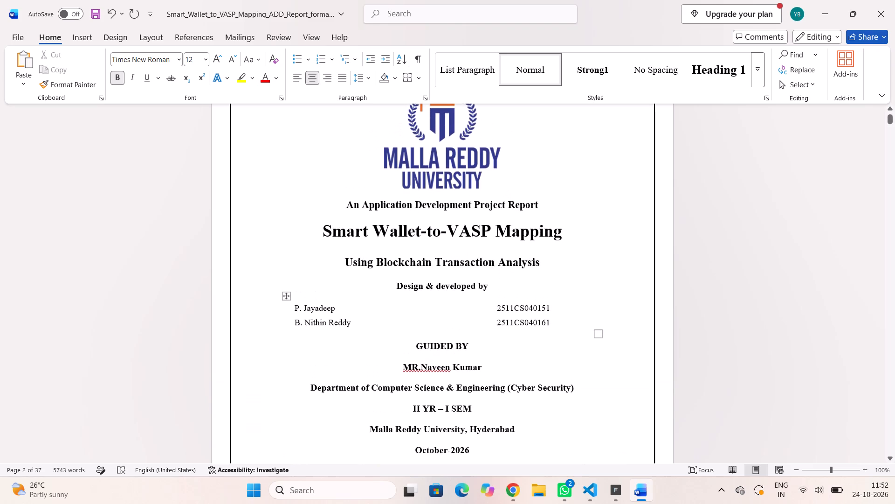
{"action": "scroll", "coordinate": [581, 154], "scroll_direction": "up", "scroll_amount": 1}
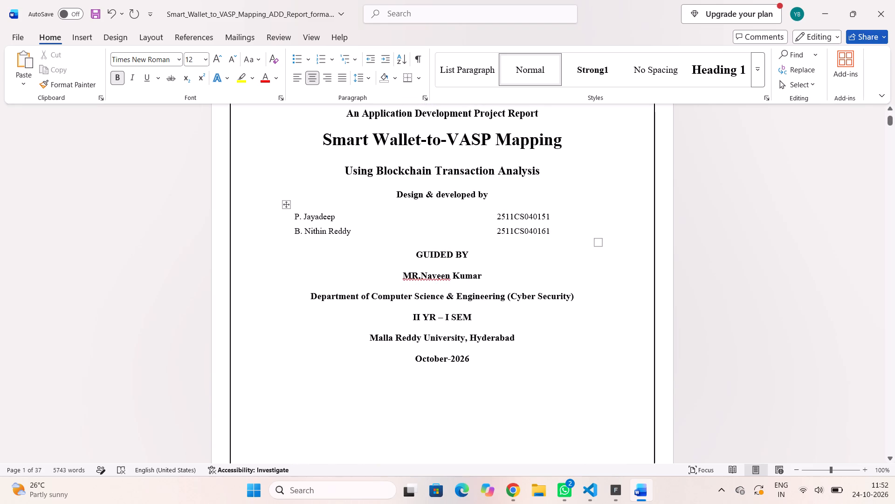
{"action": "scroll", "coordinate": [551, 257], "scroll_direction": "down", "scroll_amount": 14}
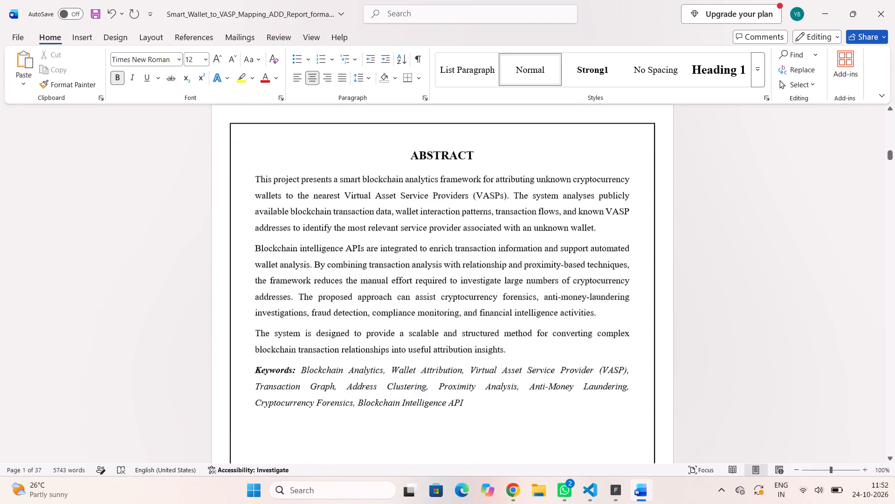
{"action": "scroll", "coordinate": [551, 257], "scroll_direction": "down", "scroll_amount": 14}
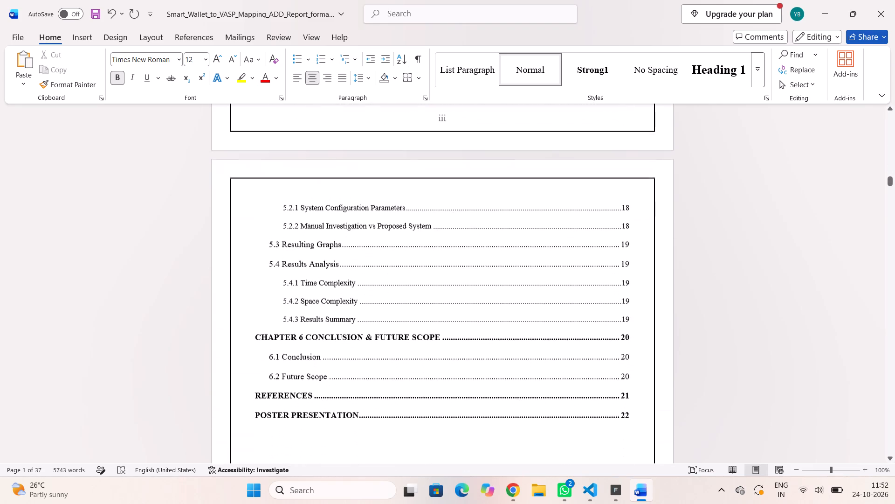
{"action": "scroll", "coordinate": [551, 257], "scroll_direction": "down", "scroll_amount": 3}
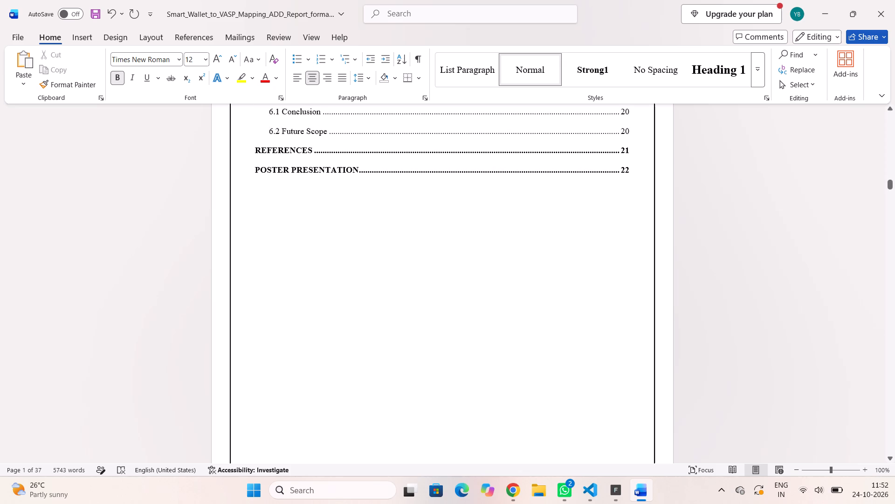
{"action": "scroll", "coordinate": [551, 257], "scroll_direction": "down", "scroll_amount": 4}
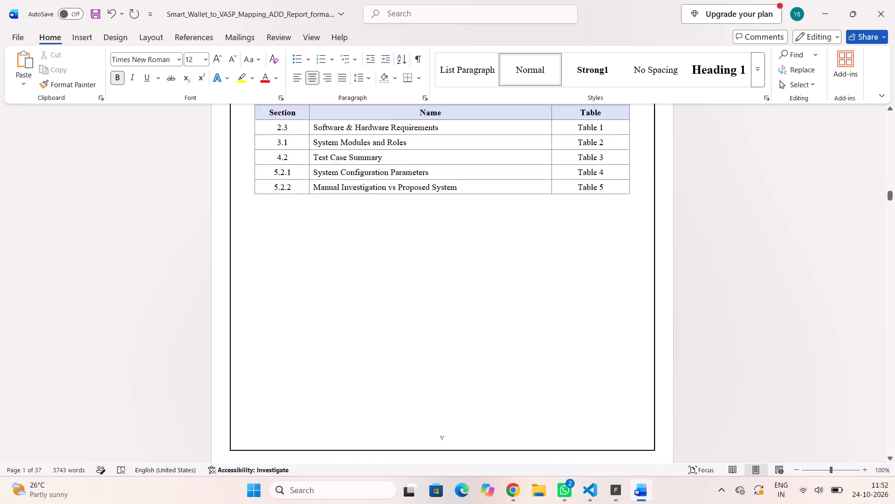
{"action": "scroll", "coordinate": [551, 257], "scroll_direction": "down", "scroll_amount": 8}
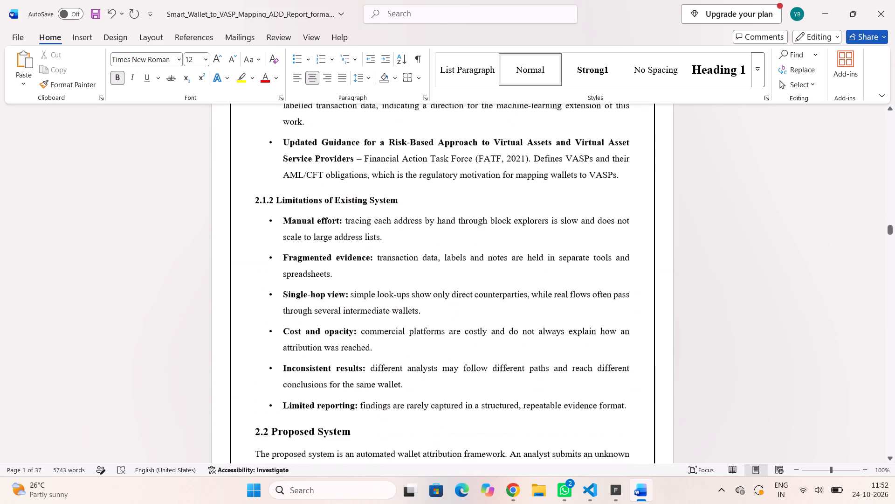
{"action": "scroll", "coordinate": [551, 257], "scroll_direction": "down", "scroll_amount": 5}
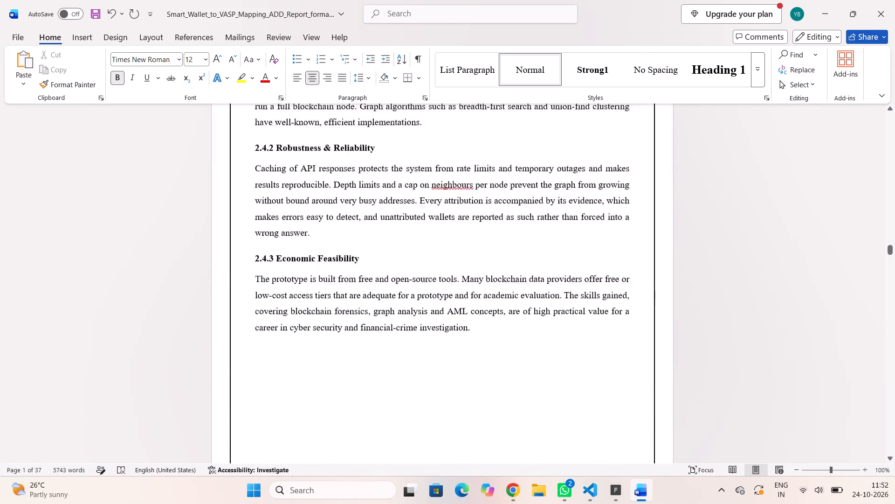
{"action": "scroll", "coordinate": [551, 257], "scroll_direction": "down", "scroll_amount": 7}
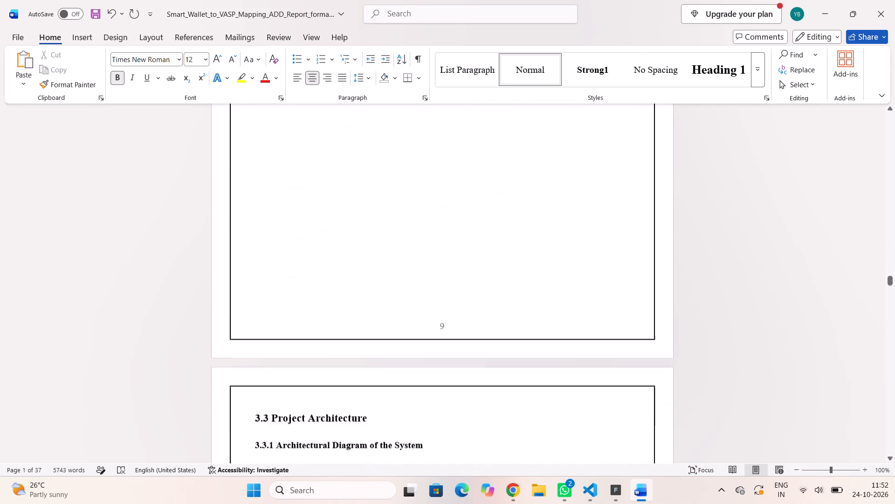
{"action": "scroll", "coordinate": [551, 257], "scroll_direction": "down", "scroll_amount": 12}
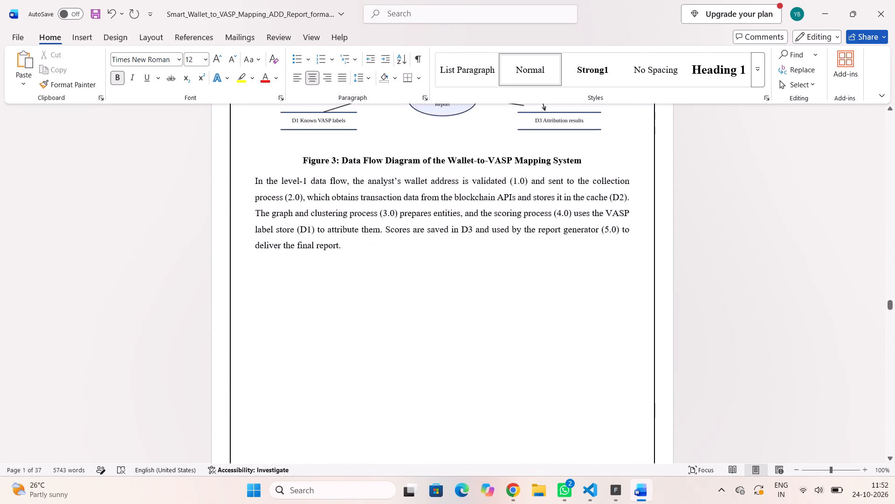
{"action": "scroll", "coordinate": [551, 257], "scroll_direction": "down", "scroll_amount": 12}
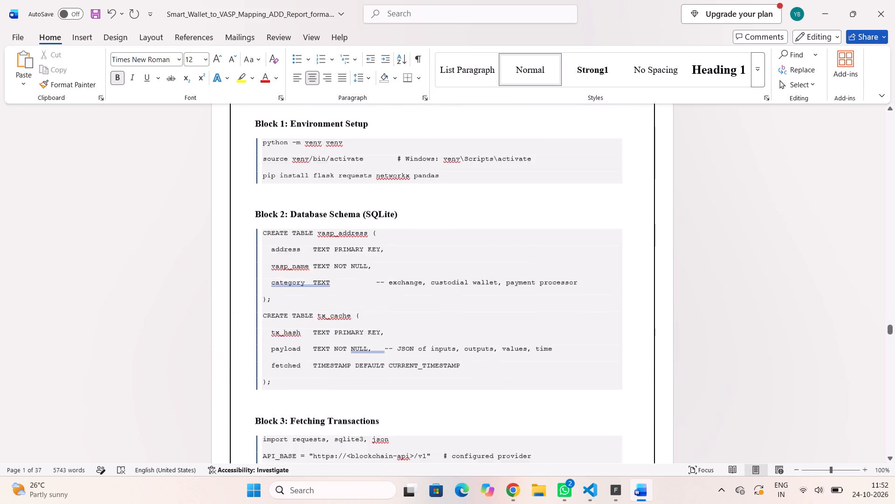
{"action": "scroll", "coordinate": [551, 257], "scroll_direction": "down", "scroll_amount": 9}
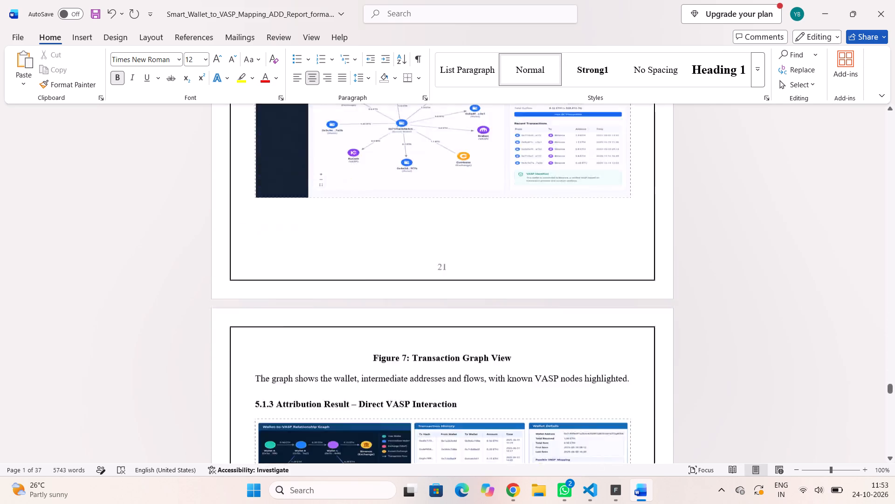
{"action": "scroll", "coordinate": [551, 257], "scroll_direction": "down", "scroll_amount": 8}
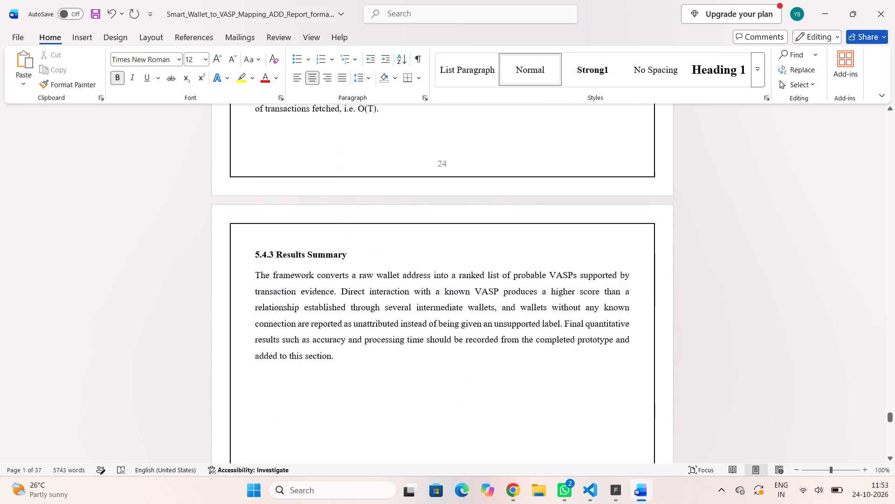
{"action": "scroll", "coordinate": [551, 257], "scroll_direction": "down", "scroll_amount": 7}
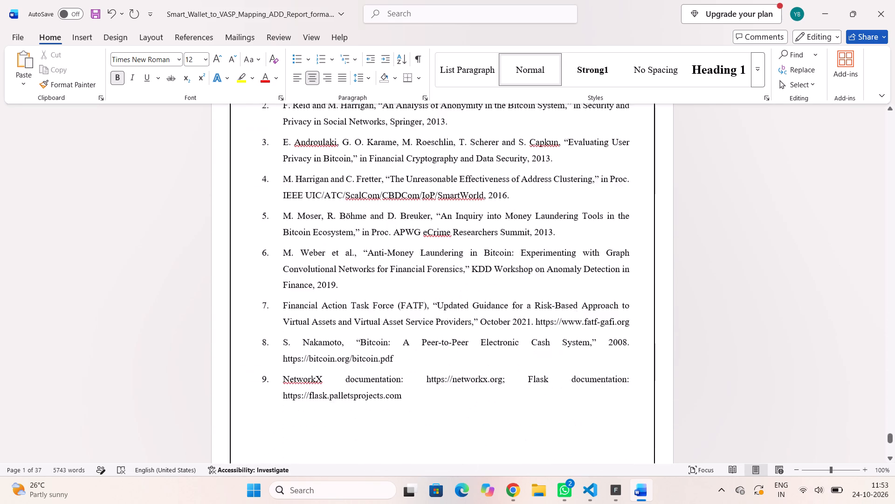
{"action": "scroll", "coordinate": [551, 257], "scroll_direction": "down", "scroll_amount": 4}
Go back to the start of the report and recheck the front pages from the title page to the ABSTRACT.
{"action": "scroll", "coordinate": [551, 257], "scroll_direction": "up", "scroll_amount": 13}
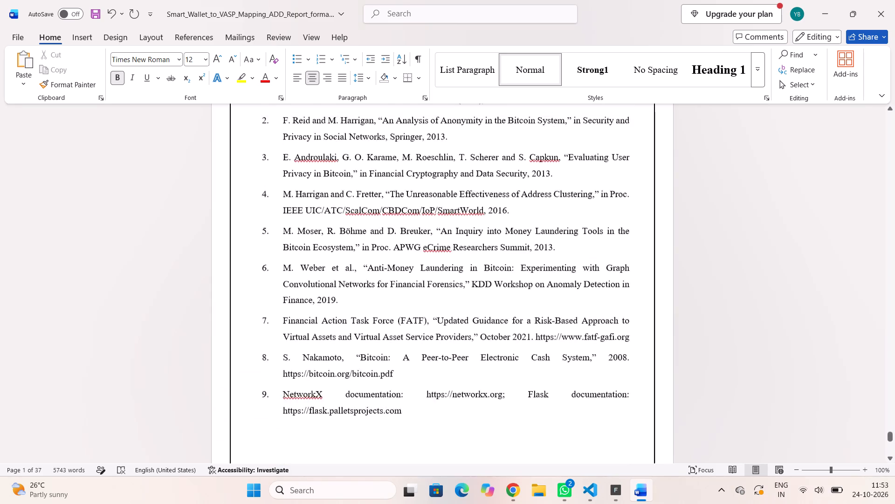
{"action": "scroll", "coordinate": [551, 257], "scroll_direction": "up", "scroll_amount": 15}
{"action": "scroll", "coordinate": [551, 257], "scroll_direction": "up", "scroll_amount": 9}
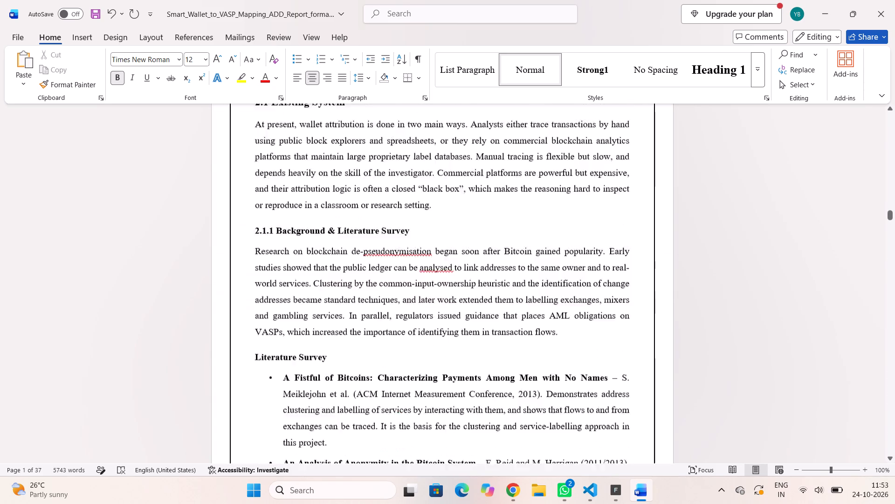
{"action": "scroll", "coordinate": [551, 257], "scroll_direction": "up", "scroll_amount": 14}
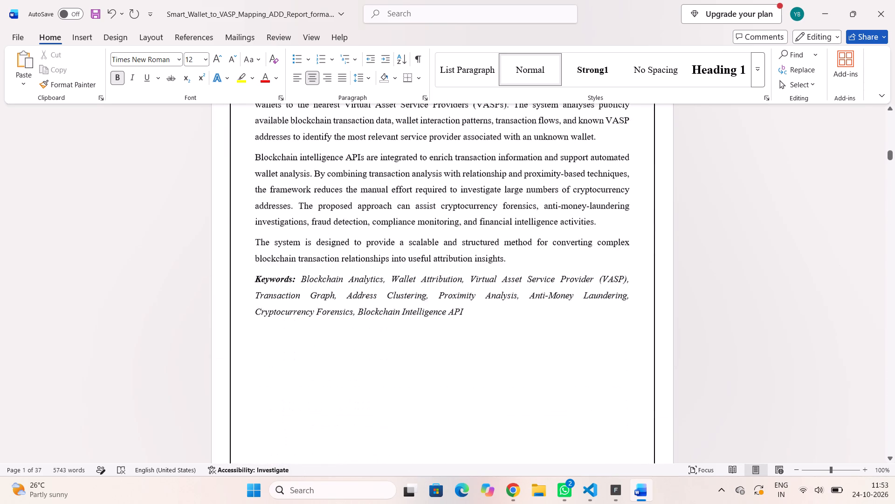
{"action": "scroll", "coordinate": [551, 257], "scroll_direction": "up", "scroll_amount": 17}
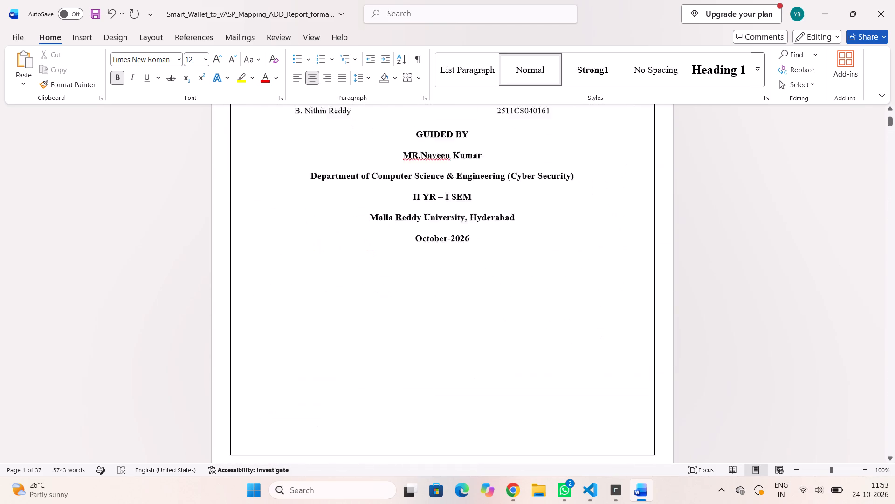
{"action": "scroll", "coordinate": [551, 257], "scroll_direction": "up", "scroll_amount": 5}
{"action": "scroll", "coordinate": [551, 257], "scroll_direction": "down", "scroll_amount": 2}
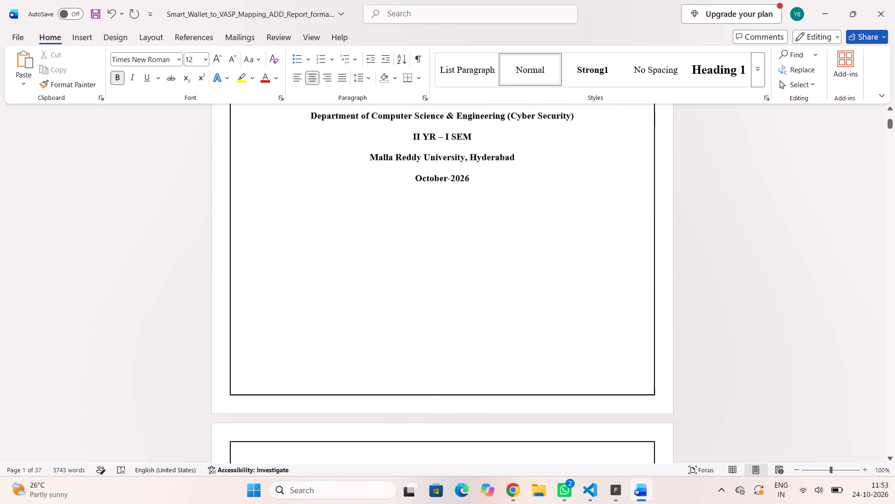
{"action": "scroll", "coordinate": [551, 257], "scroll_direction": "down", "scroll_amount": 8}
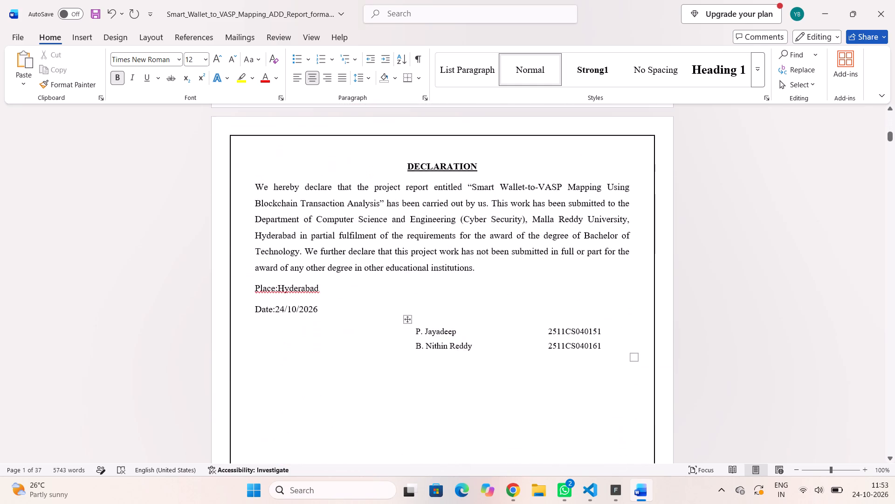
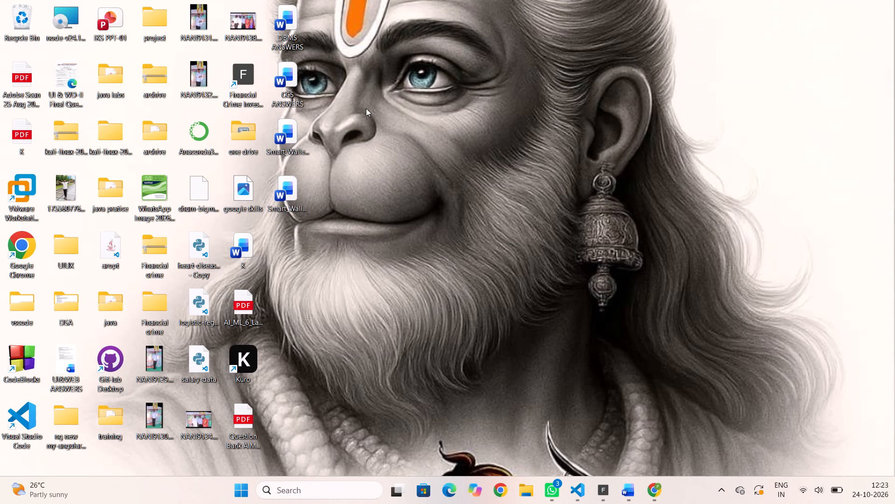
Delete the upper of the two Smart Wallet Word files from the desktop.
{"action": "left_click_drag", "start_coordinate": [366, 108], "coordinate": [287, 148]}
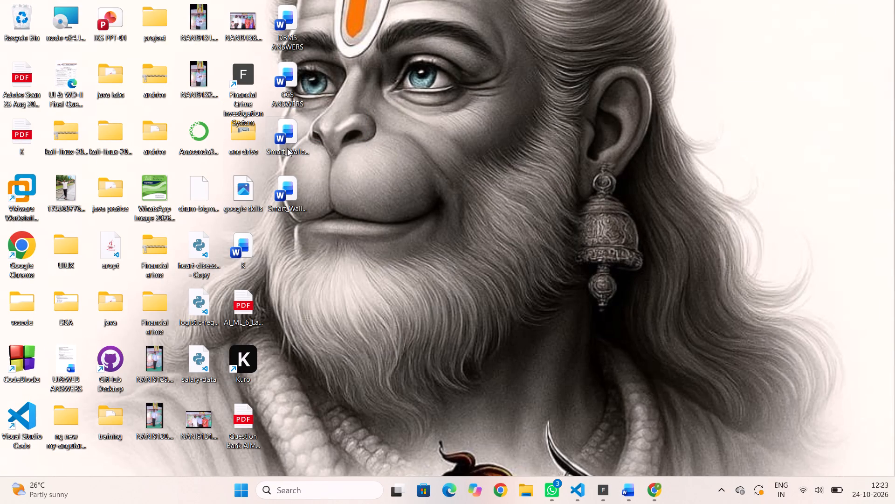
{"action": "key", "text": "Delete"}
Open the remaining Smart Wallet to VASP Mapping report from the desktop in Word.
{"action": "double_click", "coordinate": [285, 193]}
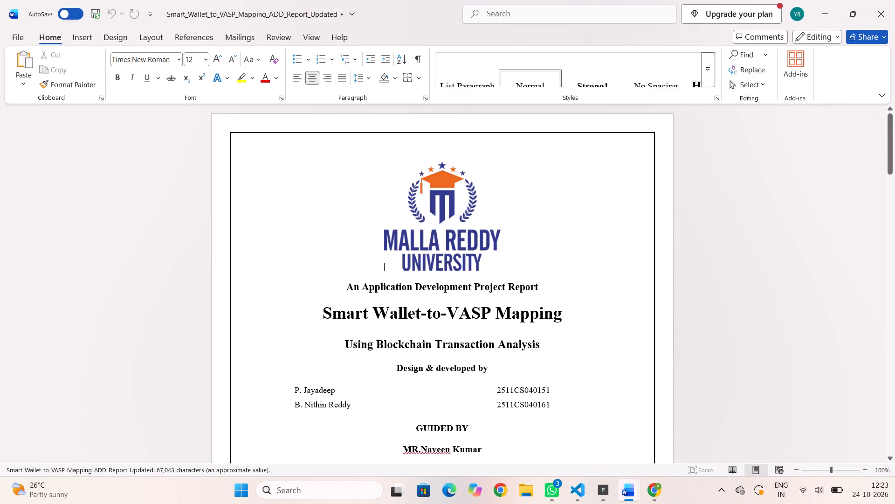
Look through the updated report's front matter in Word, from the cover page and certificate to the tabular contents.
{"action": "scroll", "coordinate": [379, 293], "scroll_direction": "down", "scroll_amount": 6}
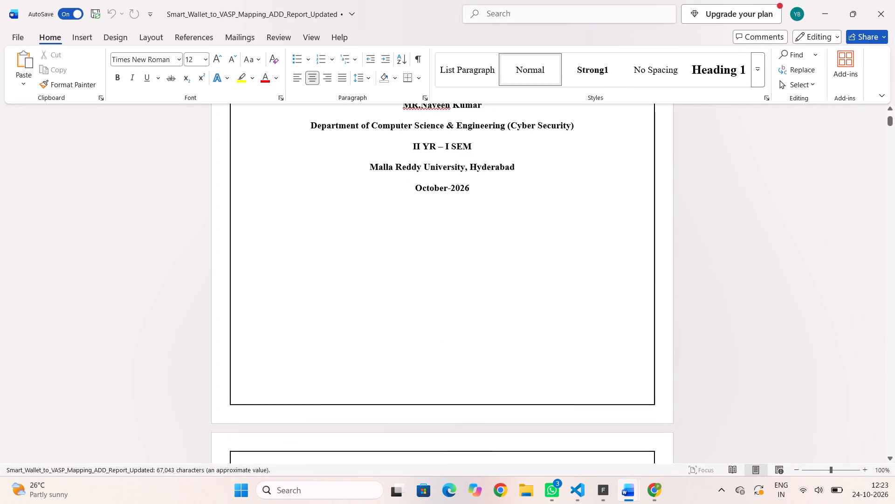
{"action": "scroll", "coordinate": [379, 293], "scroll_direction": "down", "scroll_amount": 5}
{"action": "scroll", "coordinate": [379, 293], "scroll_direction": "up", "scroll_amount": 5}
{"action": "scroll", "coordinate": [379, 293], "scroll_direction": "down", "scroll_amount": 1}
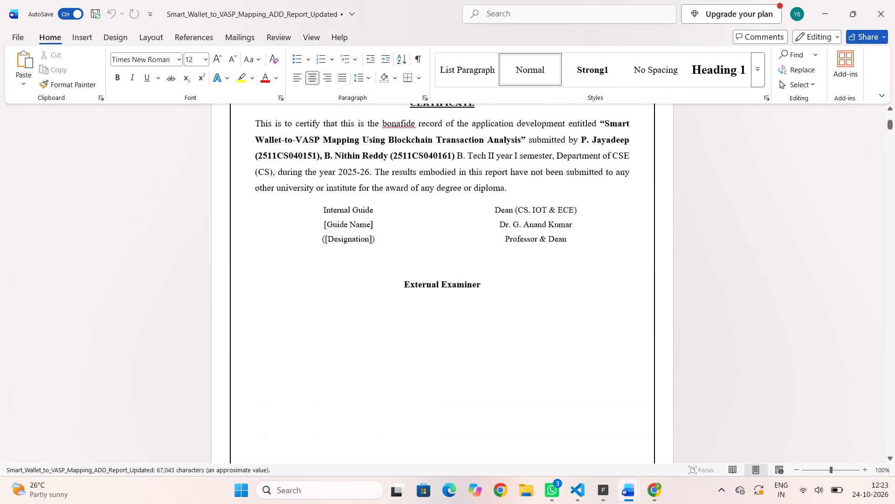
{"action": "scroll", "coordinate": [379, 293], "scroll_direction": "down", "scroll_amount": 8}
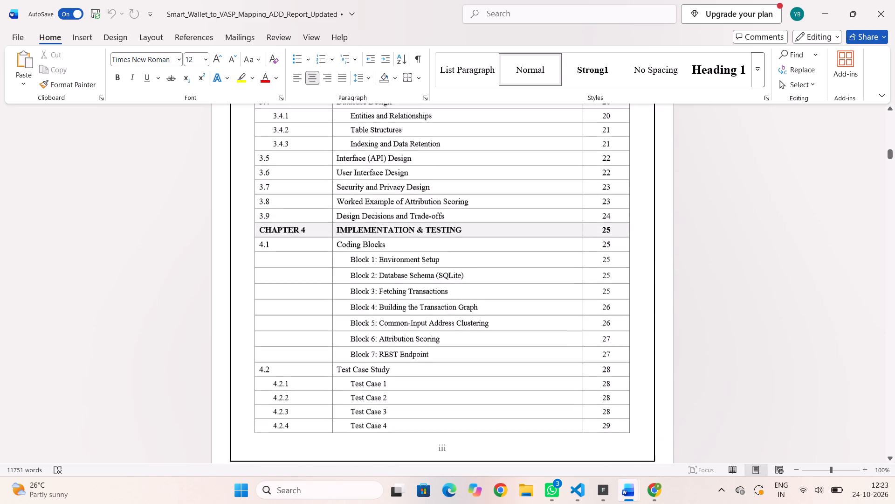
Skim the report's chapters forward from the Chapter 1 applications section through Chapter 2 and the code blocks to the references.
{"action": "scroll", "coordinate": [379, 293], "scroll_direction": "down", "scroll_amount": 9}
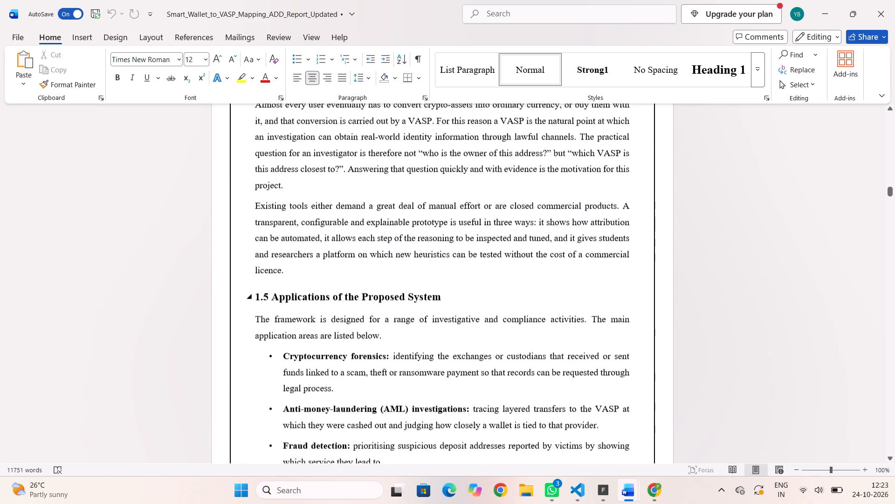
{"action": "scroll", "coordinate": [379, 293], "scroll_direction": "down", "scroll_amount": 14}
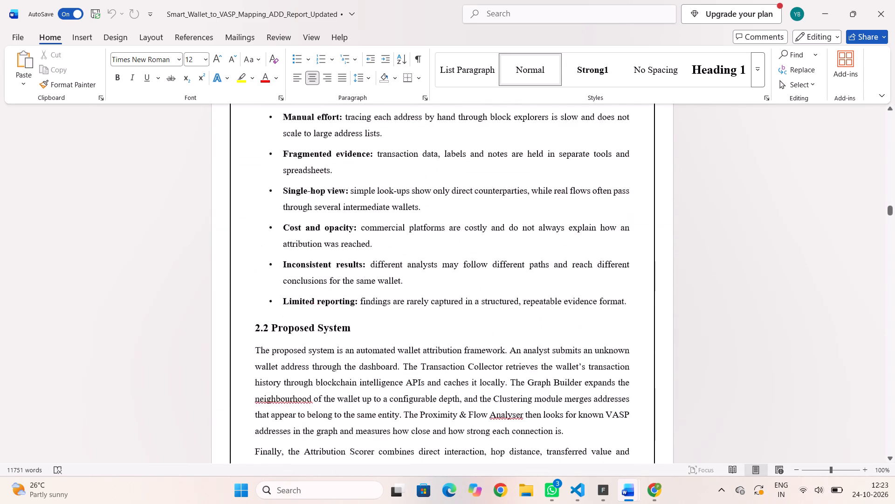
{"action": "scroll", "coordinate": [379, 293], "scroll_direction": "down", "scroll_amount": 15}
{"action": "scroll", "coordinate": [379, 293], "scroll_direction": "down", "scroll_amount": 6}
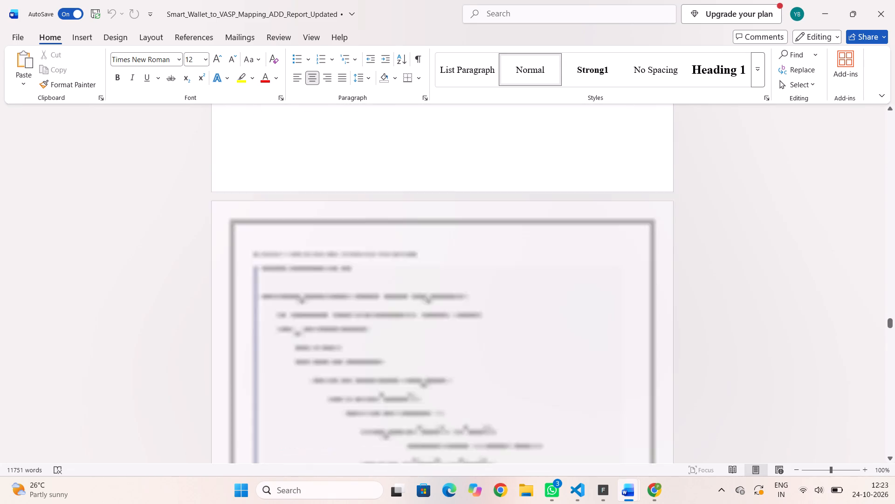
{"action": "scroll", "coordinate": [379, 293], "scroll_direction": "down", "scroll_amount": 16}
{"action": "scroll", "coordinate": [379, 293], "scroll_direction": "down", "scroll_amount": 12}
Look back from the references through the appendix sample data to the Chapter 5 attribution result figures.
{"action": "scroll", "coordinate": [509, 252], "scroll_direction": "up", "scroll_amount": 4}
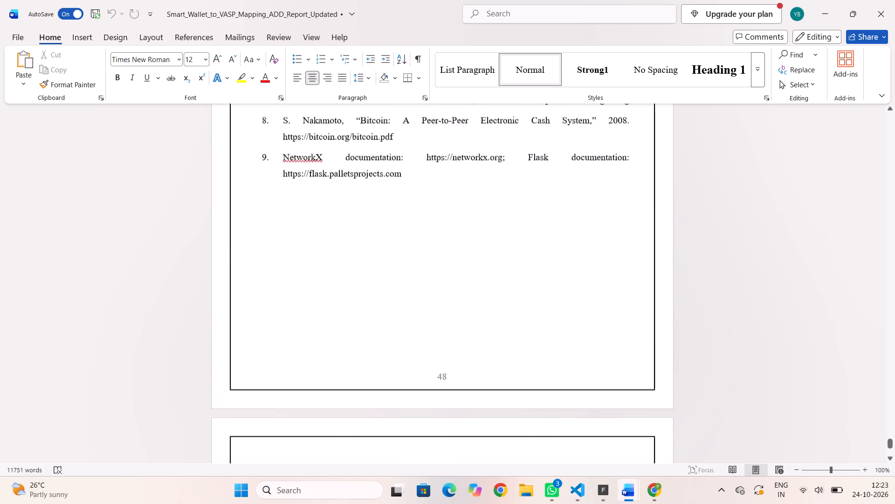
{"action": "scroll", "coordinate": [509, 252], "scroll_direction": "up", "scroll_amount": 12}
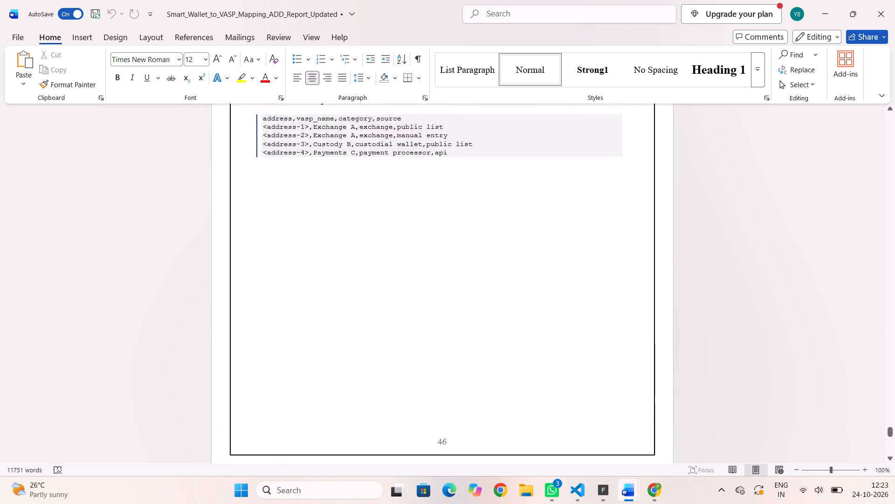
{"action": "scroll", "coordinate": [509, 252], "scroll_direction": "up", "scroll_amount": 16}
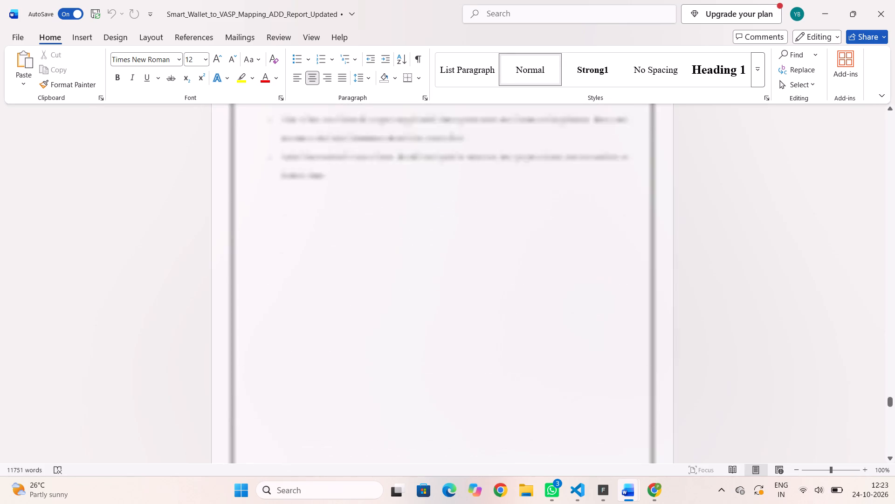
{"action": "scroll", "coordinate": [509, 252], "scroll_direction": "up", "scroll_amount": 6}
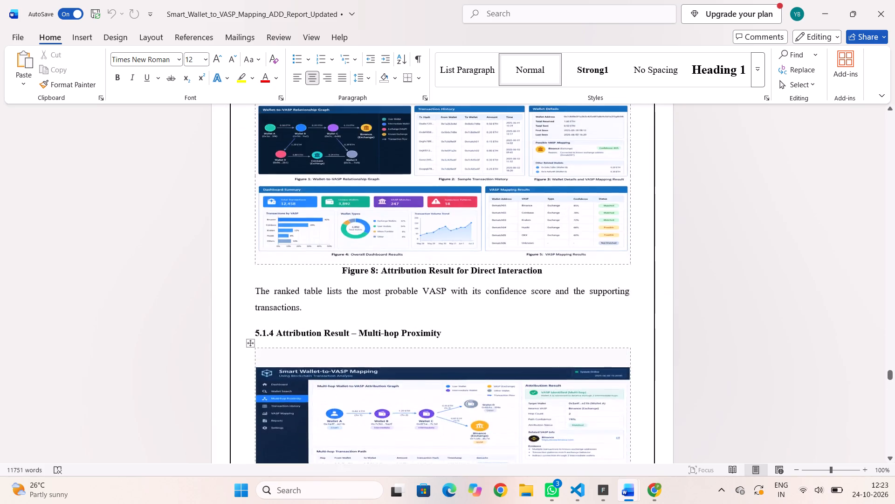
{"action": "scroll", "coordinate": [509, 252], "scroll_direction": "up", "scroll_amount": 1}
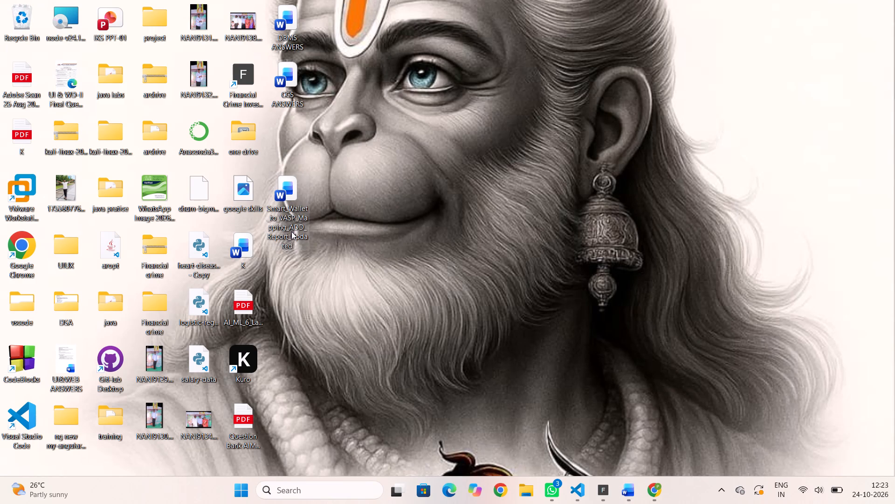
Reopen the updated report from the desktop and check the section 5.1.4 multi-hop figure, returning to the cover page.
{"action": "double_click", "coordinate": [289, 195]}
{"action": "scroll", "coordinate": [409, 215], "scroll_direction": "down", "scroll_amount": 1}
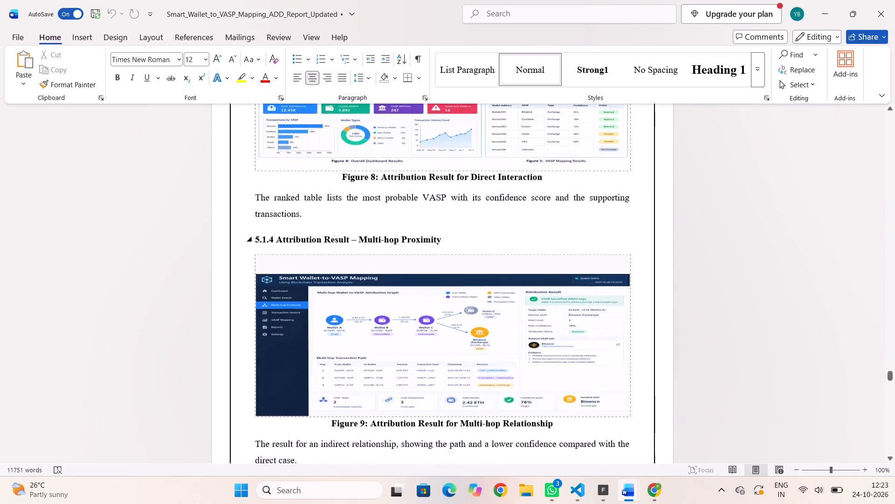
{"action": "scroll", "coordinate": [409, 215], "scroll_direction": "down", "scroll_amount": 2}
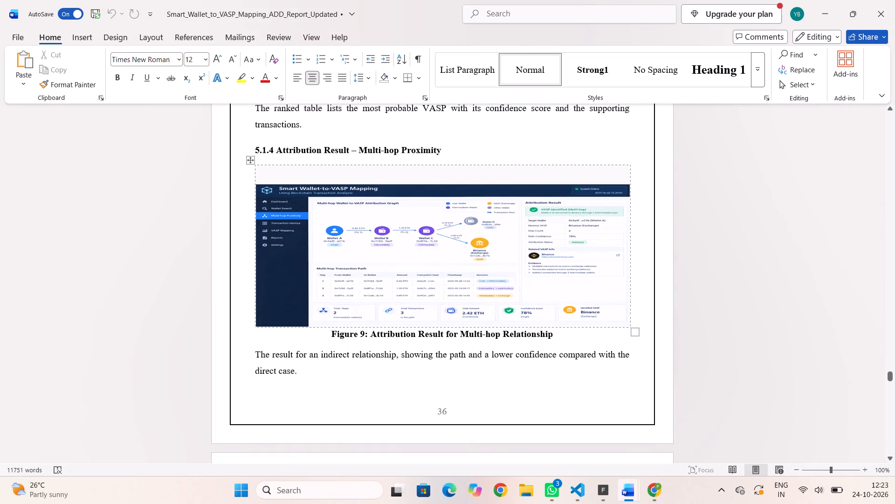
{"action": "scroll", "coordinate": [409, 215], "scroll_direction": "up", "scroll_amount": 7}
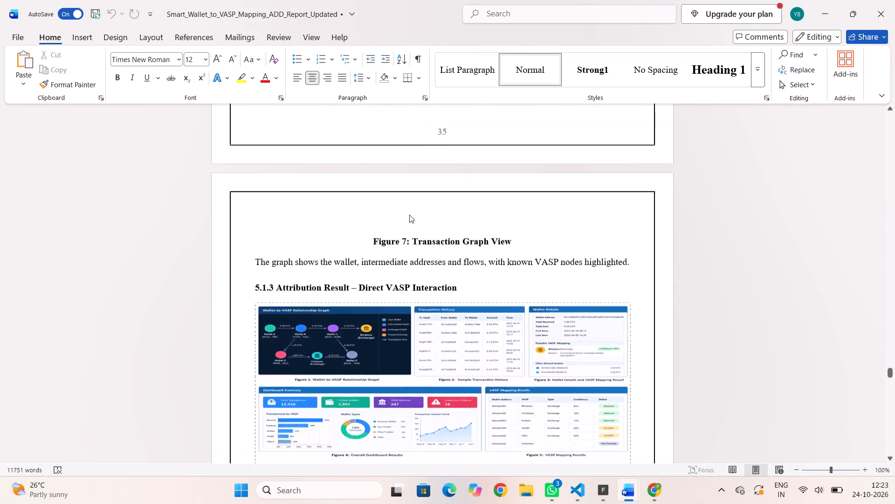
{"action": "scroll", "coordinate": [409, 215], "scroll_direction": "up", "scroll_amount": 4}
{"action": "scroll", "coordinate": [409, 215], "scroll_direction": "up", "scroll_amount": 18}
{"action": "scroll", "coordinate": [409, 215], "scroll_direction": "up", "scroll_amount": 12}
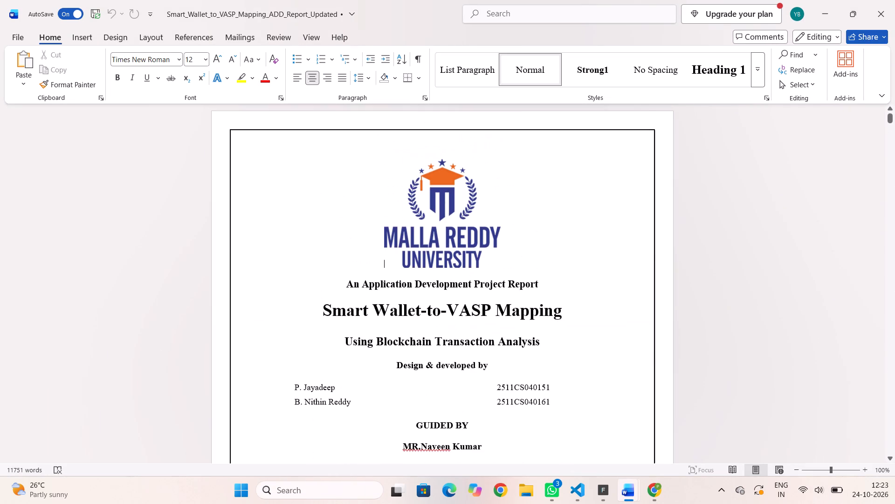
Replace the Guide Name placeholder under Internal Guide on the certificate page with the project guide's name, keeping the square brackets.
{"action": "scroll", "coordinate": [447, 393], "scroll_direction": "down", "scroll_amount": 1}
{"action": "scroll", "coordinate": [449, 325], "scroll_direction": "down", "scroll_amount": 1}
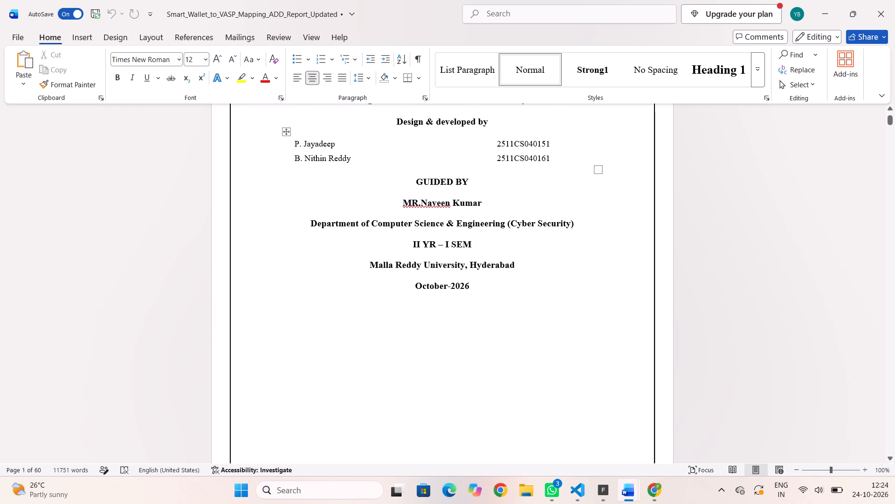
{"action": "scroll", "coordinate": [449, 325], "scroll_direction": "down", "scroll_amount": 3}
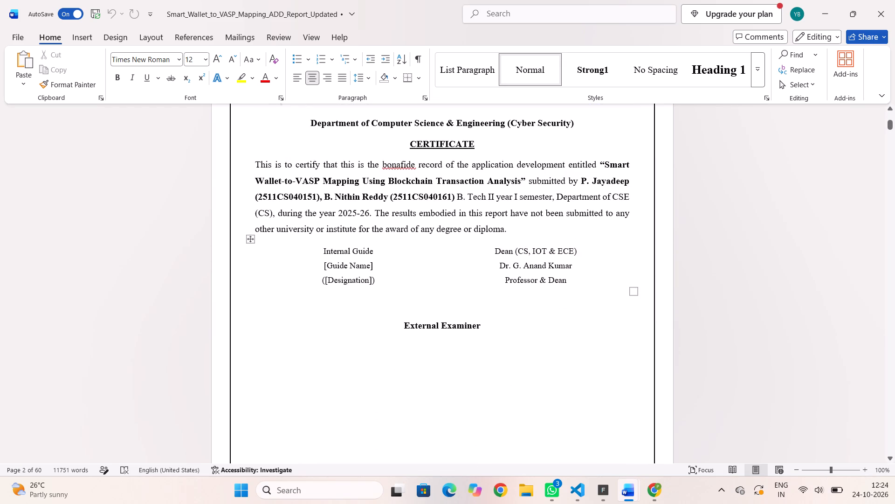
{"action": "left_click", "coordinate": [370, 266]}
{"action": "key", "text": "BackSpace"}
{"action": "key", "text": "BackSpace"}
{"action": "key", "text": "BackSpace"}
{"action": "key", "text": "BackSpace"}
{"action": "key", "text": "BackSpace"}
{"action": "key", "text": "BackSpace"}
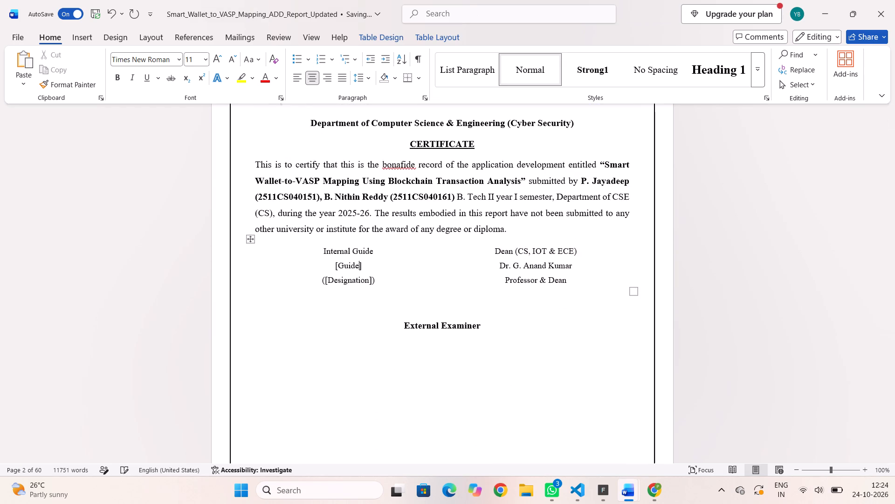
{"action": "key", "text": "BackSpace"}
{"action": "key", "text": "BackSpace"}
{"action": "key", "text": "BackSpace"}
{"action": "key", "text": "BackSpace"}
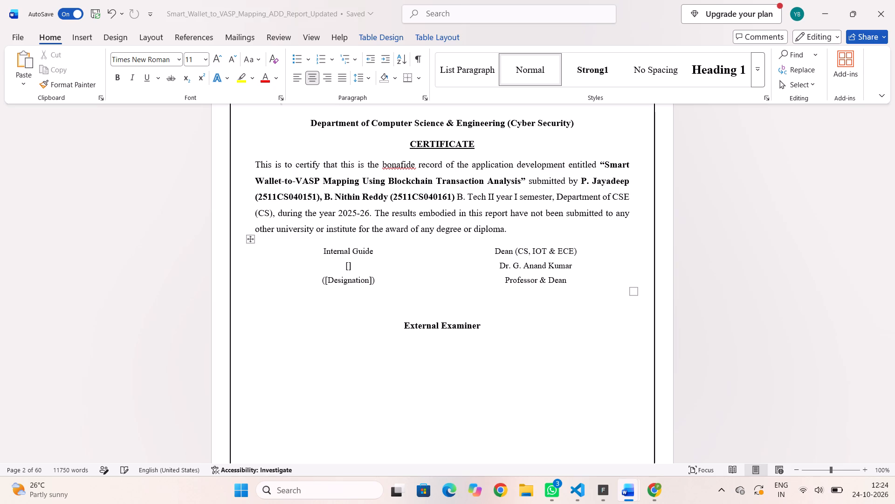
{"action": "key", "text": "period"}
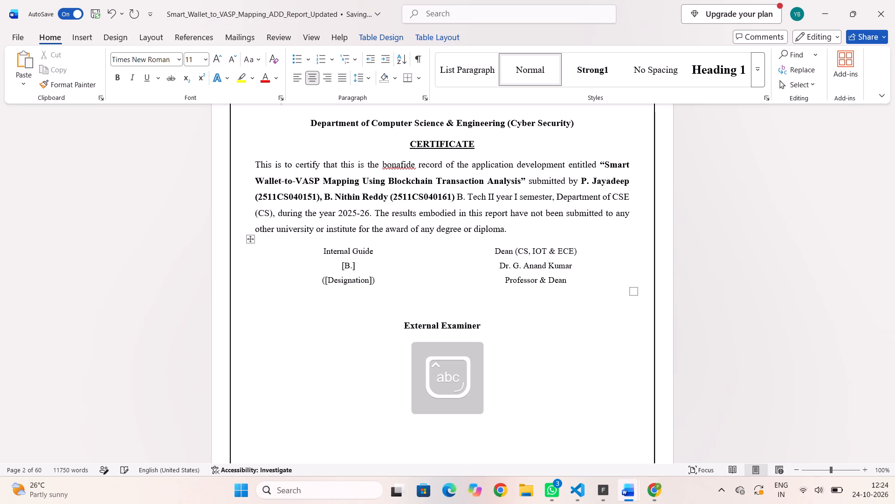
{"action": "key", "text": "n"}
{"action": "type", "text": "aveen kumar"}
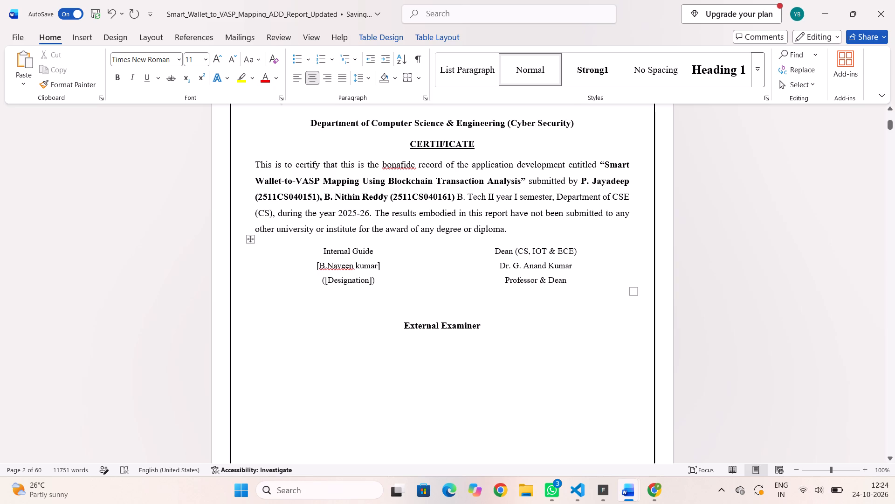
Check the declaration and acknowledgement pages for remaining guide name and designation placeholders.
{"action": "scroll", "coordinate": [403, 379], "scroll_direction": "down", "scroll_amount": 1}
{"action": "scroll", "coordinate": [395, 299], "scroll_direction": "down", "scroll_amount": 5}
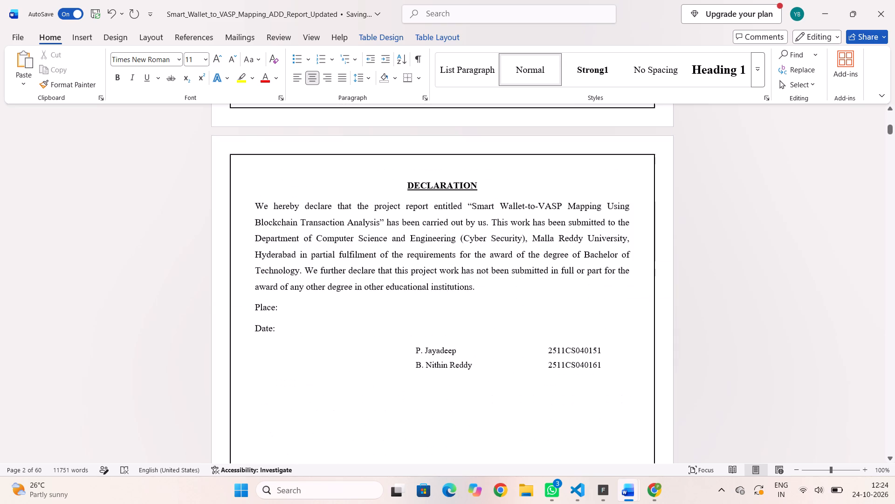
{"action": "scroll", "coordinate": [395, 299], "scroll_direction": "down", "scroll_amount": 2}
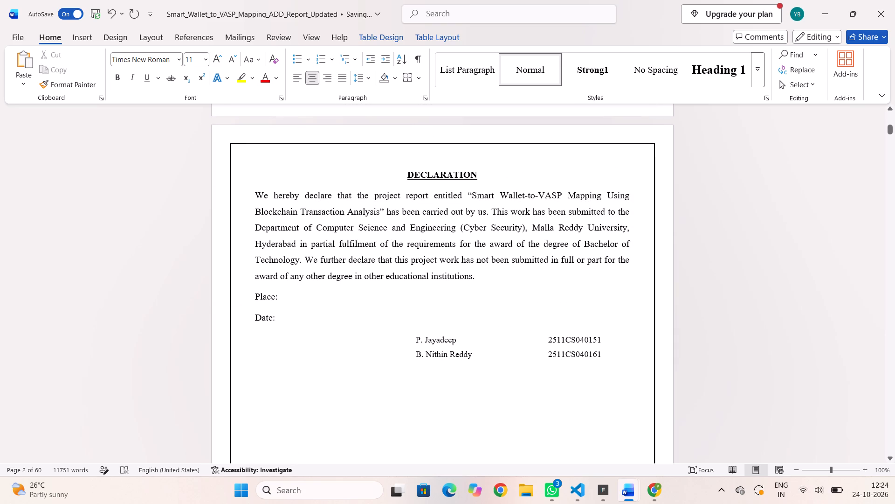
{"action": "scroll", "coordinate": [395, 299], "scroll_direction": "down", "scroll_amount": 5}
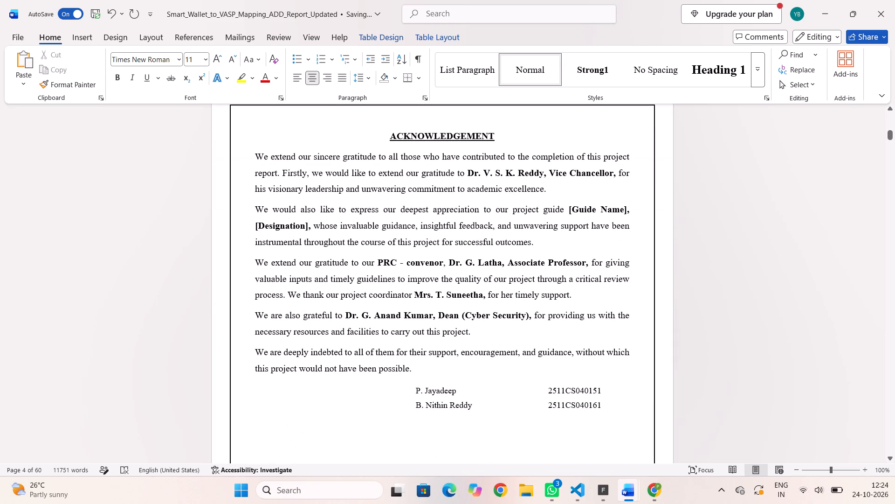
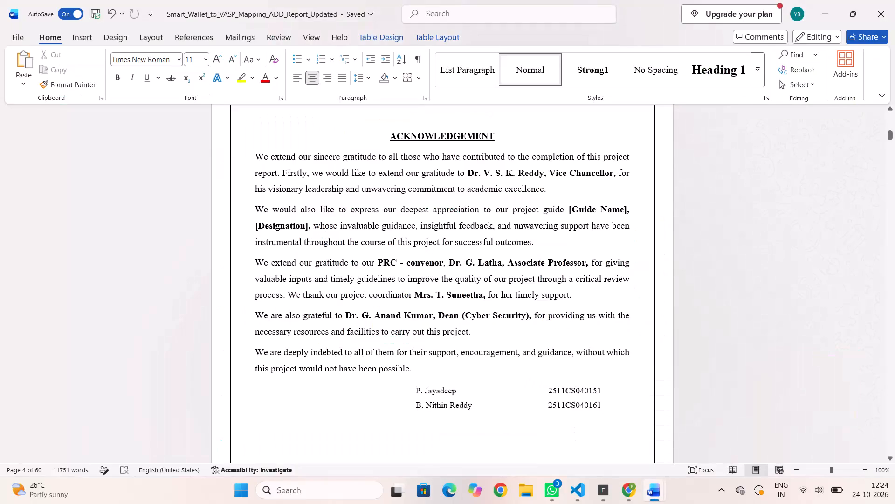
Replace the Acknowledgement body paragraphs with the copied single-paragraph version, leaving the student names table below in place.
{"action": "left_click_drag", "start_coordinate": [252, 155], "coordinate": [403, 371]}
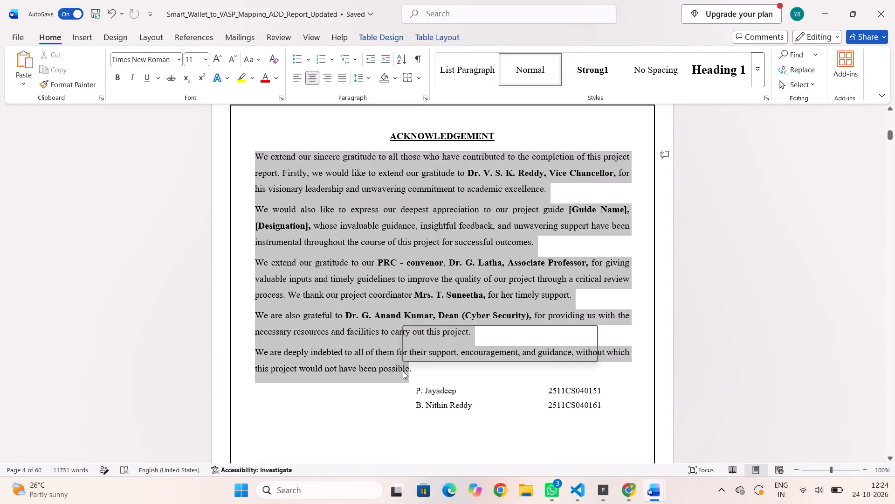
{"action": "key", "text": "BackSpace"}
{"action": "key", "text": "ctrl+v"}
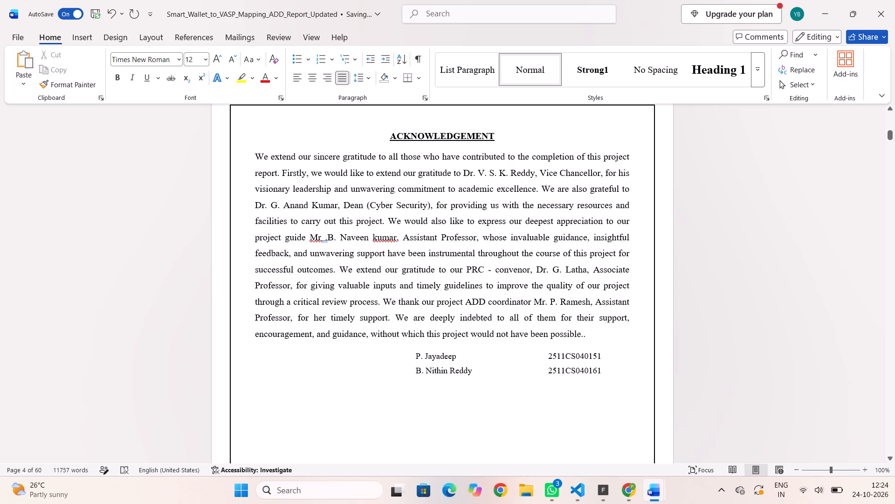
Bold the Vice Chancellor's name and title in the acknowledgement paragraph, leaving out the comma after them.
{"action": "left_click_drag", "start_coordinate": [465, 173], "coordinate": [576, 183]}
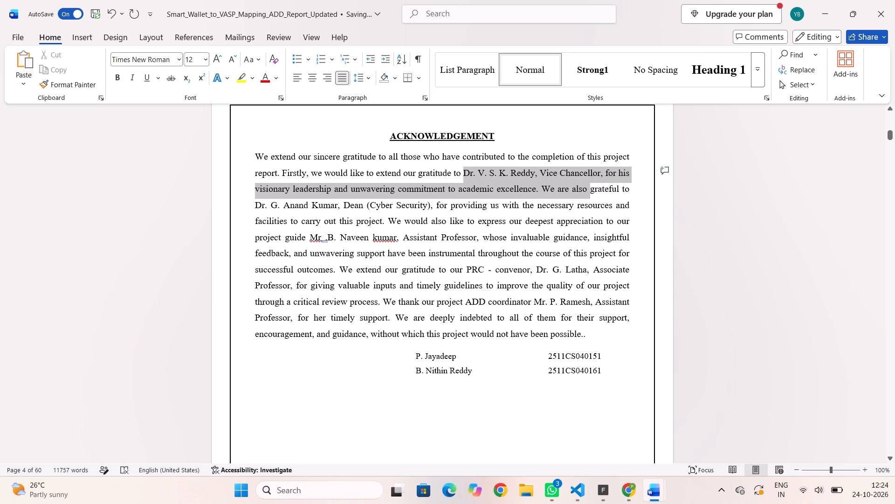
{"action": "left_click_drag", "start_coordinate": [576, 183], "coordinate": [597, 183]}
{"action": "left_click_drag", "start_coordinate": [597, 183], "coordinate": [592, 177]}
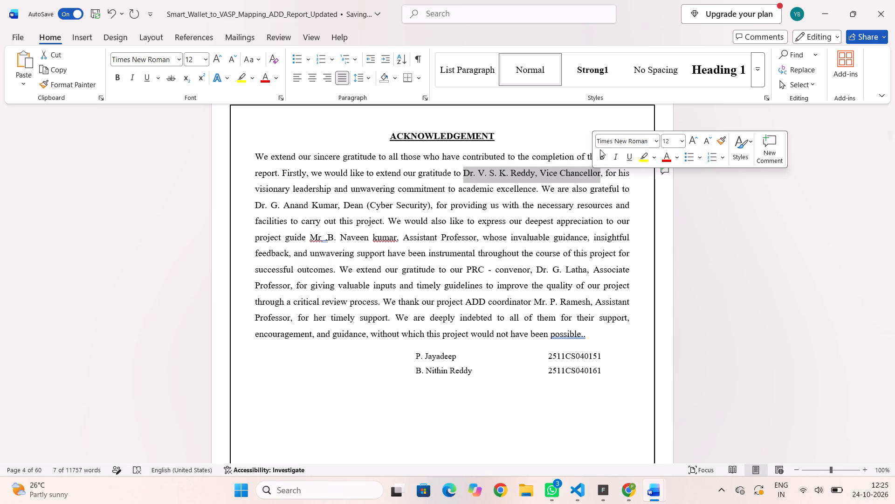
{"action": "left_click", "coordinate": [601, 159]}
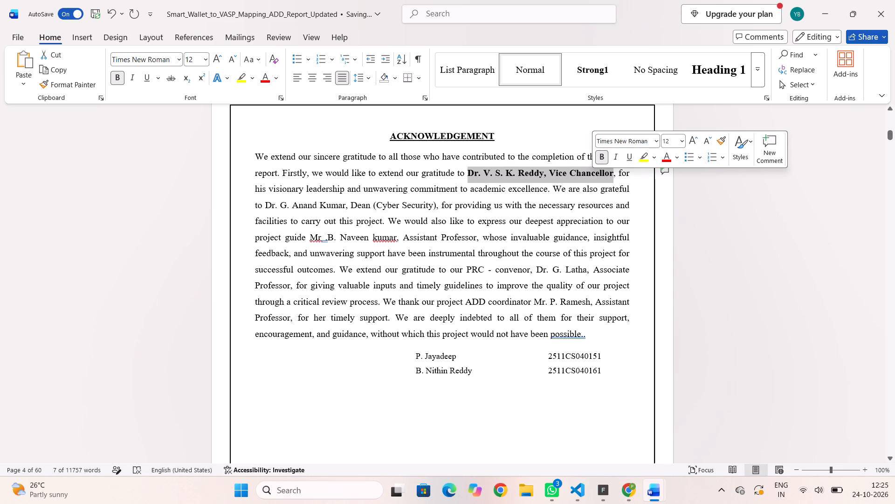
Bold the Dean's name and the title "Dean (Cyber Security" in the acknowledgement paragraph.
{"action": "left_click_drag", "start_coordinate": [266, 205], "coordinate": [417, 214]}
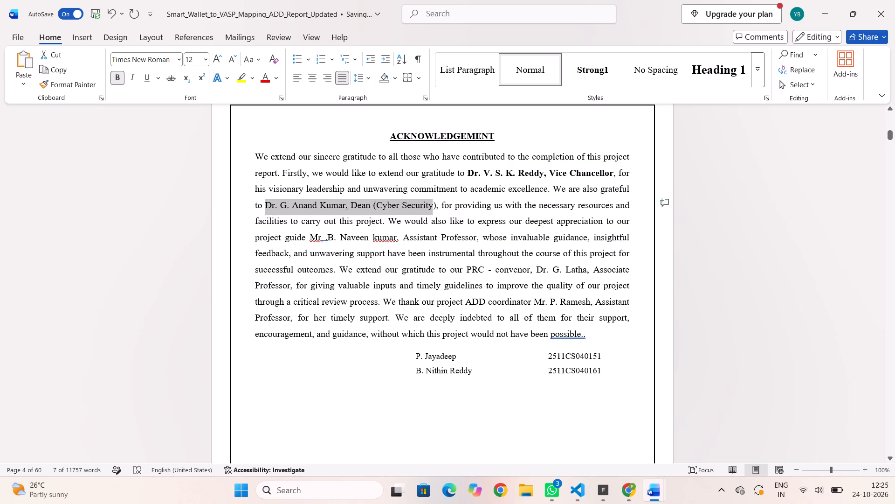
{"action": "left_click_drag", "start_coordinate": [417, 214], "coordinate": [428, 213]}
{"action": "left_click_drag", "start_coordinate": [428, 213], "coordinate": [434, 210]}
{"action": "left_click_drag", "start_coordinate": [434, 210], "coordinate": [435, 210]}
{"action": "left_click_drag", "start_coordinate": [435, 210], "coordinate": [433, 210]}
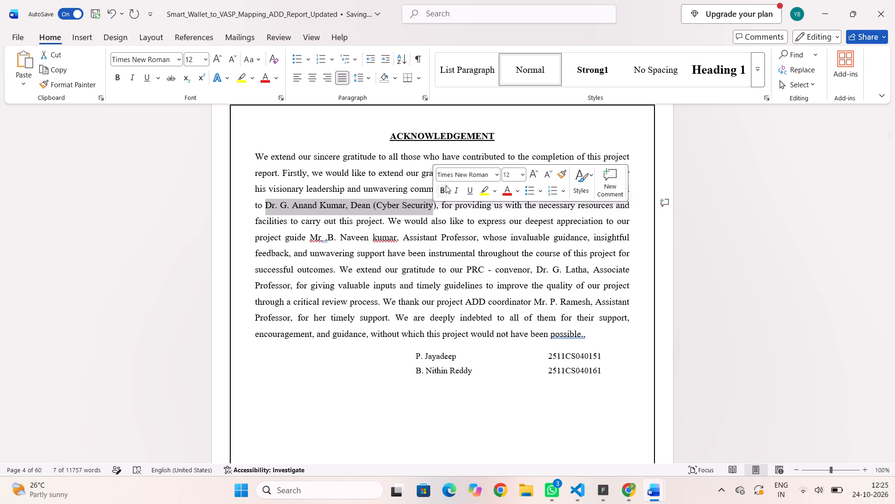
{"action": "left_click", "coordinate": [445, 189]}
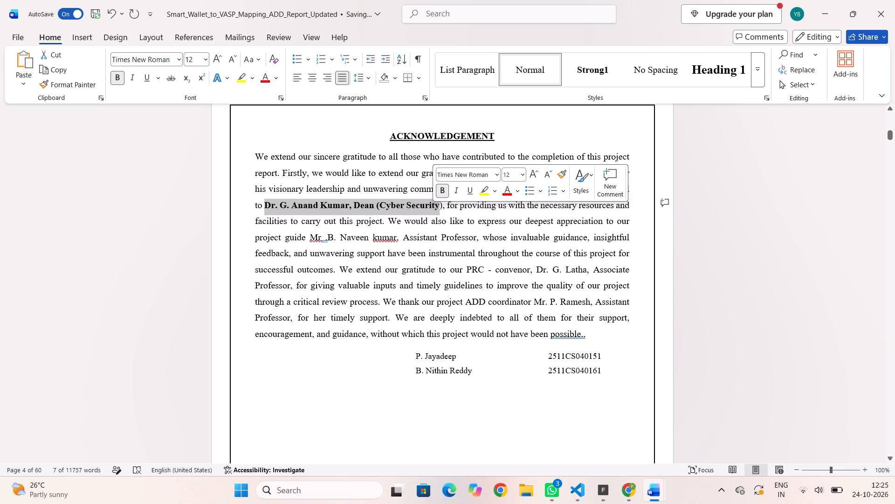
Retype the closing parenthesis after "Cyber Security" in the Dean's title and make "Security)" bold to match.
{"action": "left_click", "coordinate": [444, 208]}
{"action": "left_click", "coordinate": [441, 208]}
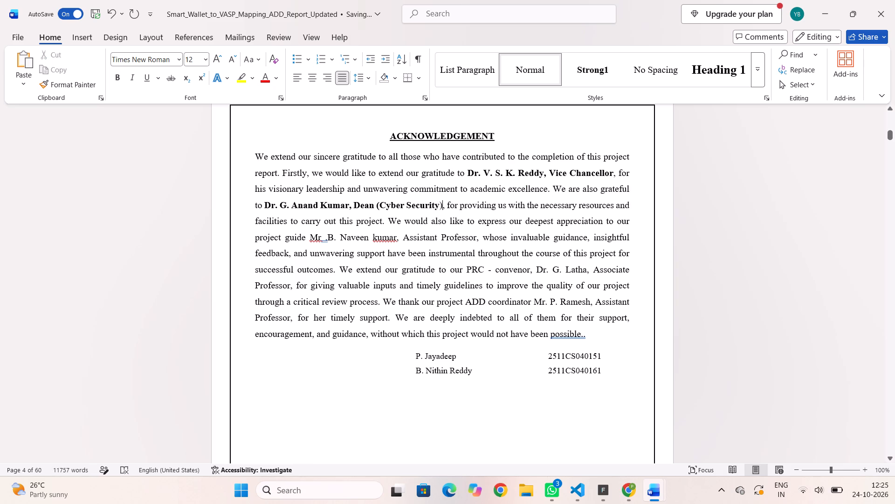
{"action": "key", "text": "BackSpace"}
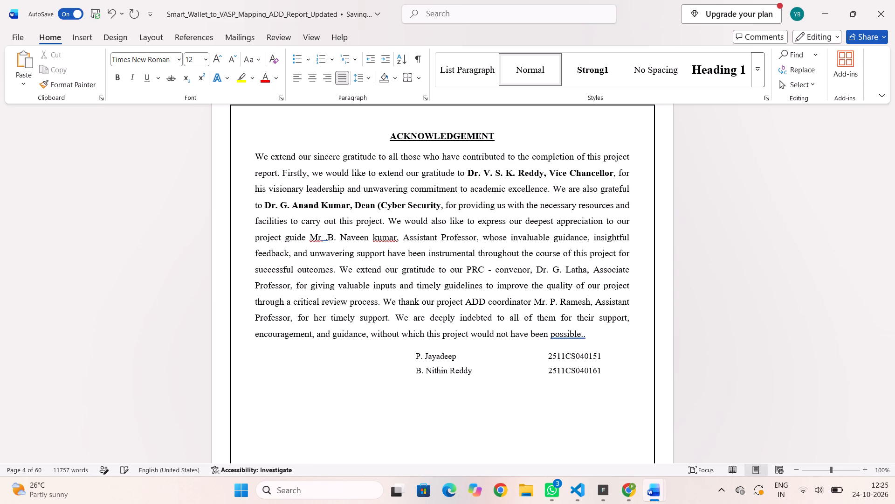
{"action": "key", "text": "shift+parenright"}
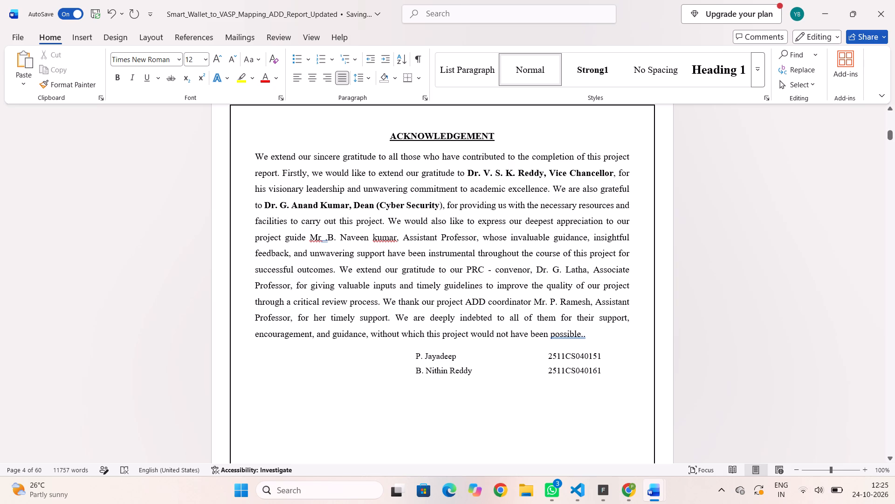
{"action": "left_click_drag", "start_coordinate": [436, 207], "coordinate": [441, 205]}
{"action": "left_click", "coordinate": [452, 191]}
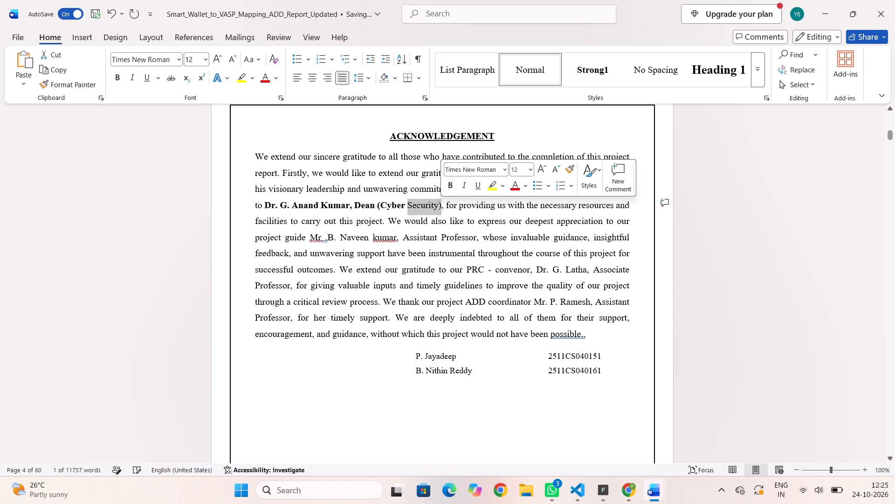
{"action": "left_click", "coordinate": [512, 400]}
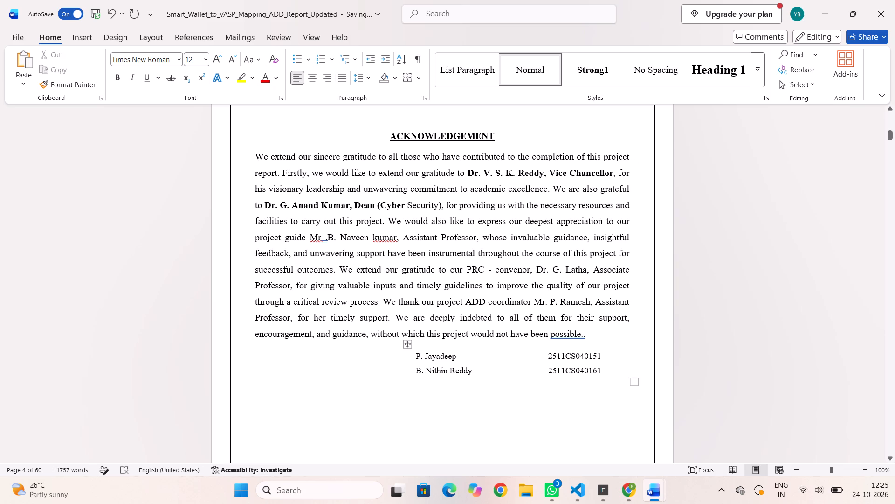
{"action": "left_click_drag", "start_coordinate": [407, 206], "coordinate": [441, 209]}
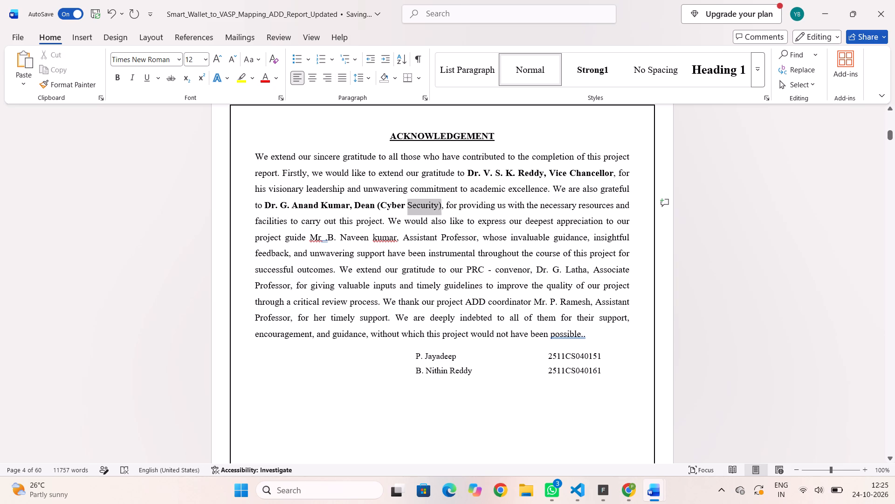
{"action": "left_click_drag", "start_coordinate": [441, 209], "coordinate": [440, 208]}
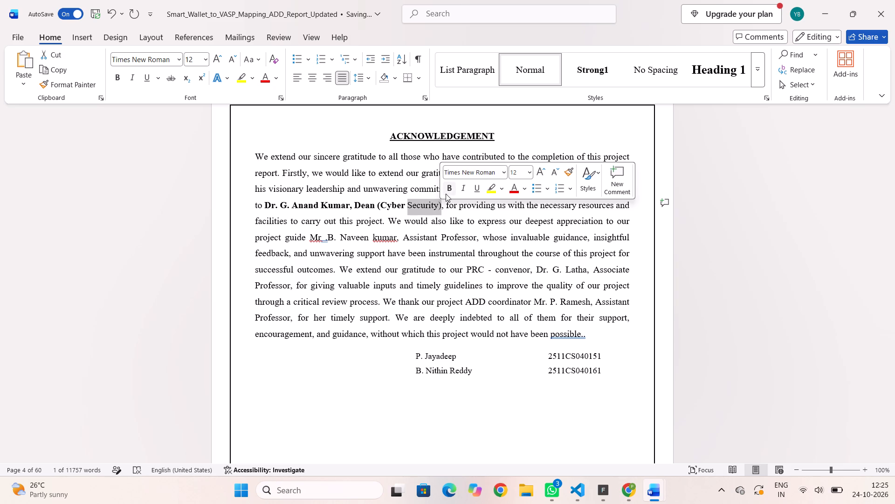
{"action": "left_click", "coordinate": [446, 194]}
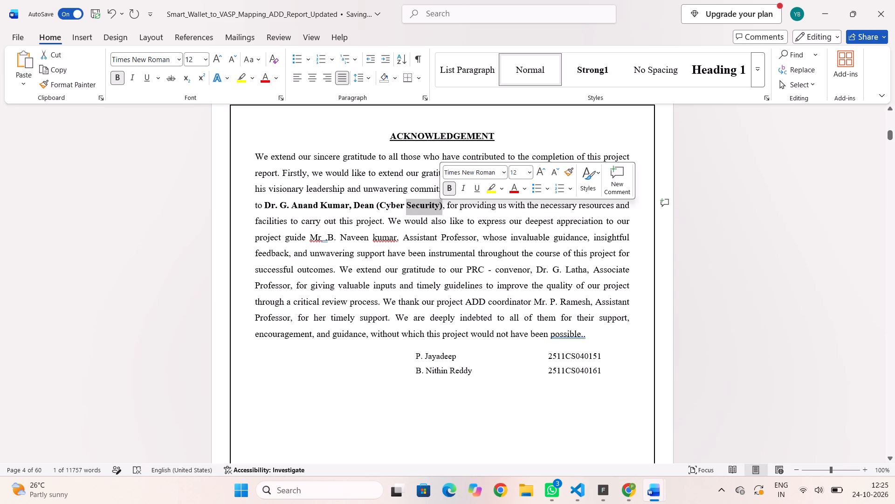
Bold the project guide's name and the designation "Assistant Professor" in the acknowledgement paragraph.
{"action": "left_click_drag", "start_coordinate": [308, 238], "coordinate": [429, 246]}
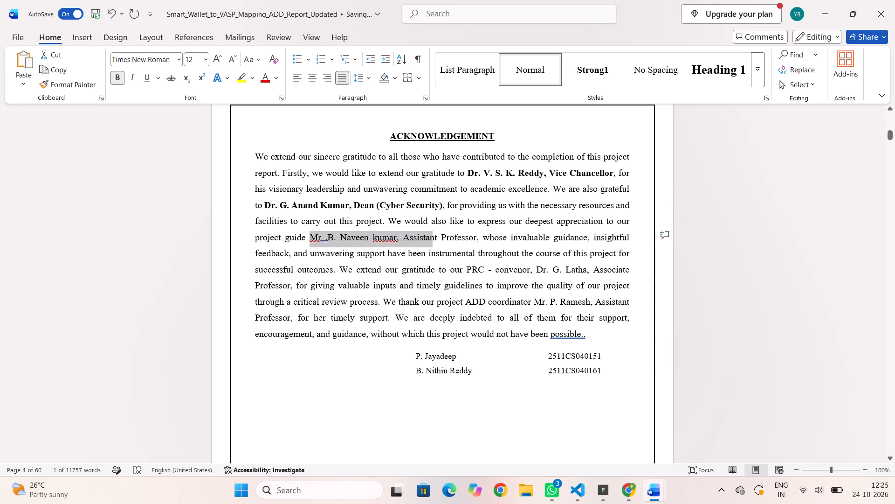
{"action": "left_click_drag", "start_coordinate": [429, 246], "coordinate": [460, 246]}
{"action": "left_click", "coordinate": [468, 231]}
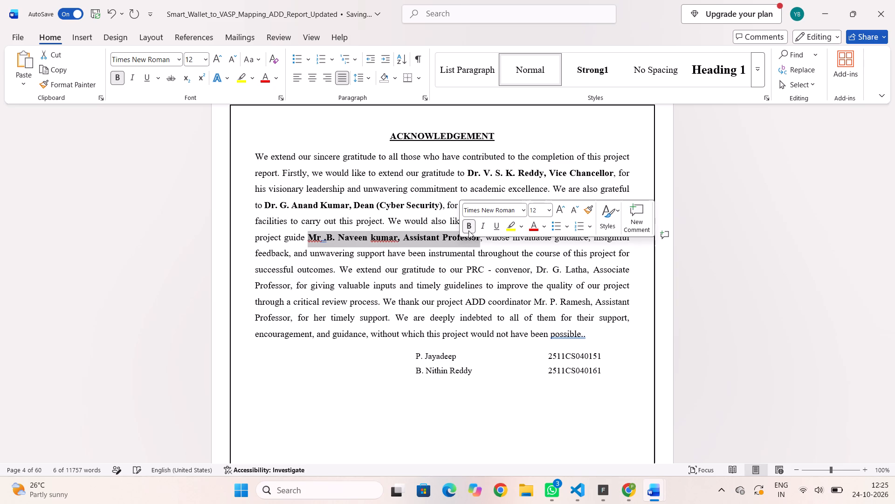
{"action": "left_click", "coordinate": [424, 390]}
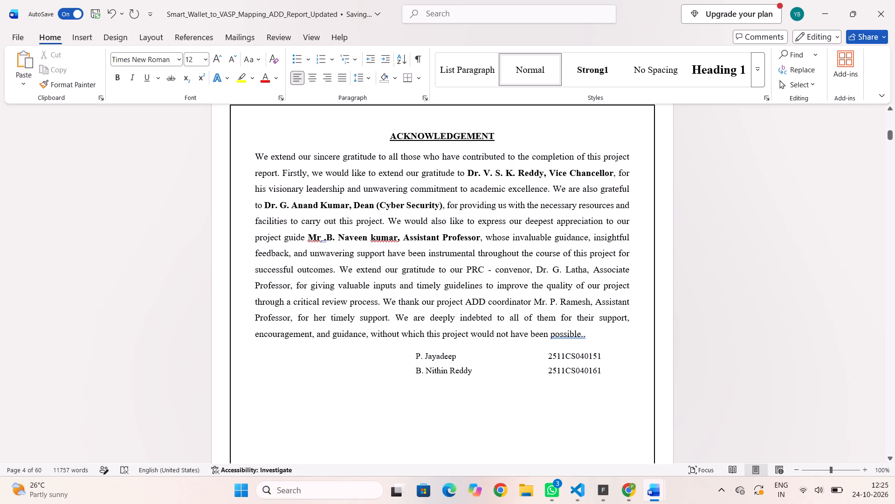
Bold the ADD coordinator's name and the designation "Assistant Professor", which runs across two lines of the acknowledgement.
{"action": "left_click_drag", "start_coordinate": [534, 303], "coordinate": [608, 309]}
{"action": "left_click", "coordinate": [619, 286]}
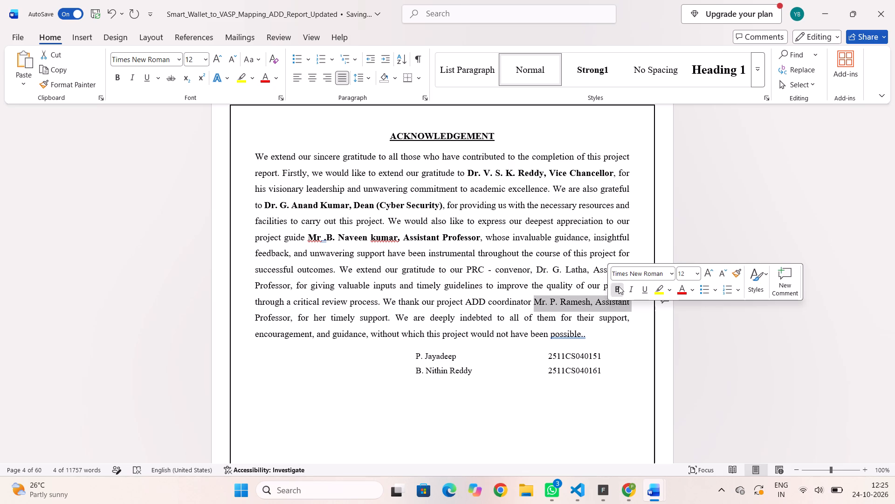
{"action": "left_click_drag", "start_coordinate": [252, 314], "coordinate": [276, 322]}
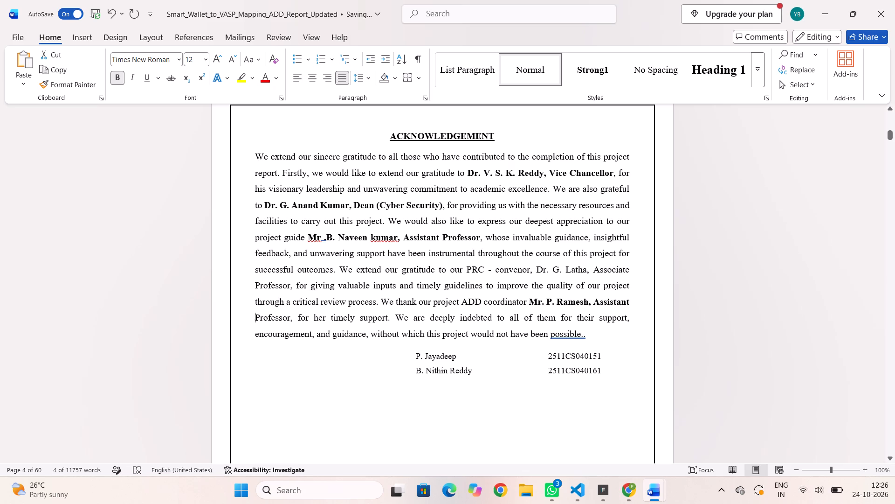
{"action": "left_click_drag", "start_coordinate": [276, 322], "coordinate": [290, 322]}
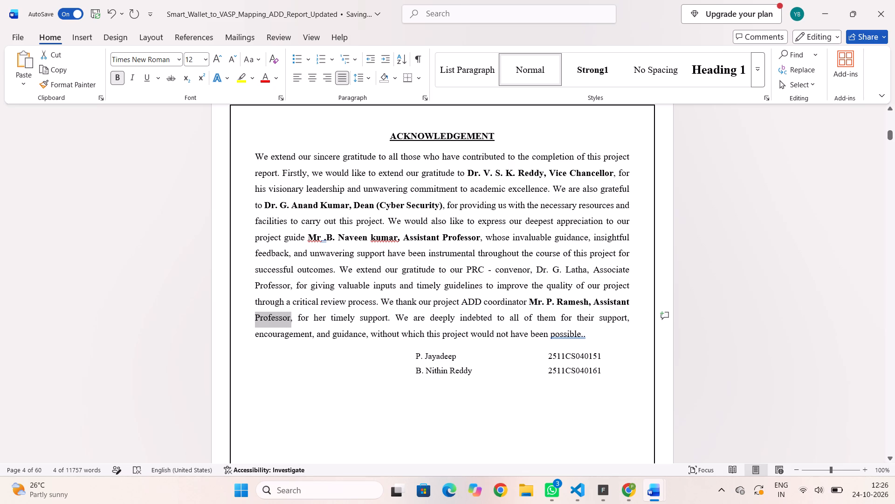
{"action": "left_click_drag", "start_coordinate": [290, 322], "coordinate": [290, 321]}
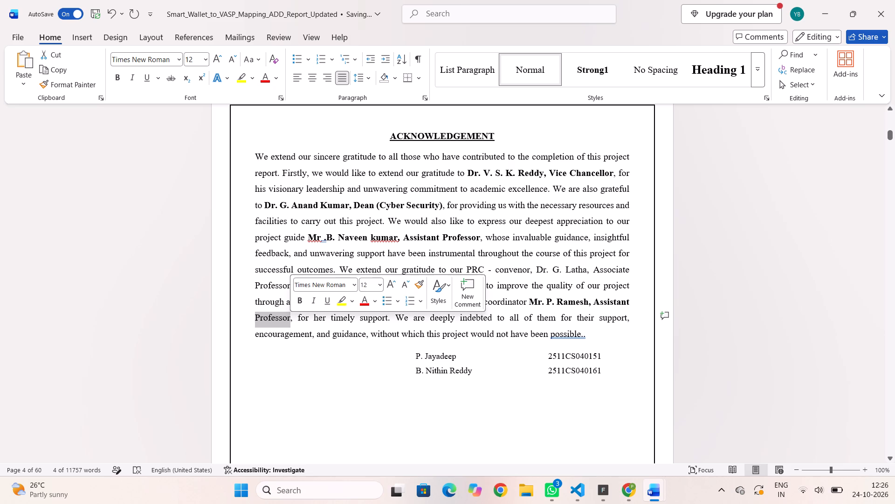
{"action": "left_click", "coordinate": [299, 303]}
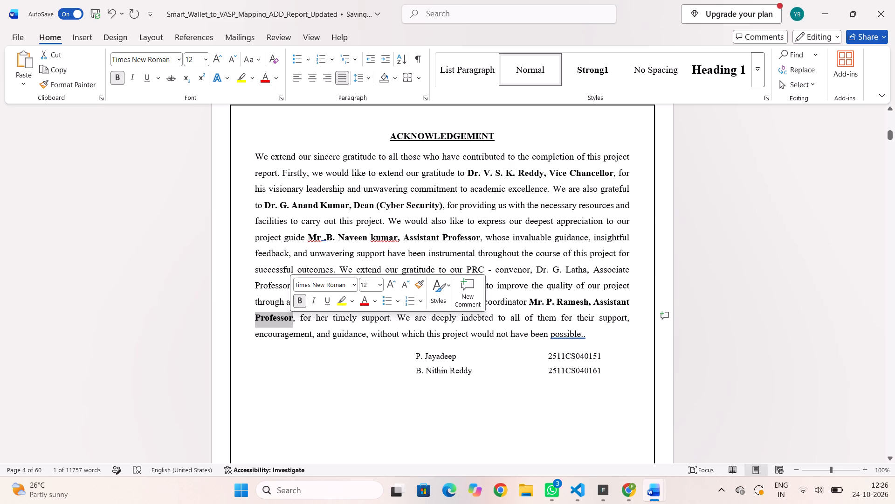
{"action": "left_click", "coordinate": [330, 435]}
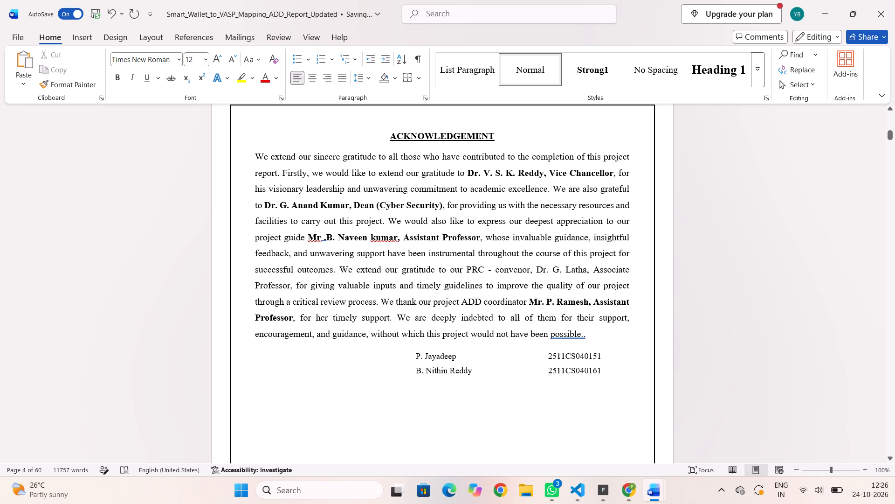
Bold "PRC - convenor" with the convenor's name and "Associate Professor," across both lines of the acknowledgement.
{"action": "left_click_drag", "start_coordinate": [468, 270], "coordinate": [575, 271]}
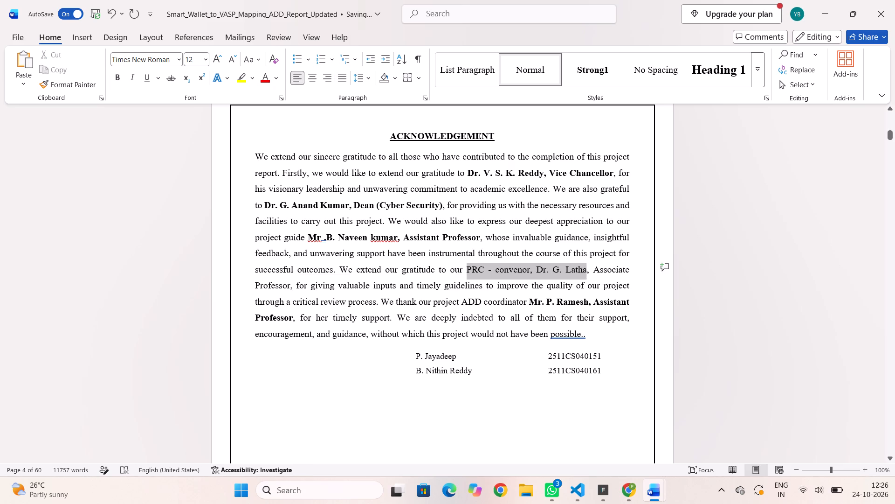
{"action": "left_click_drag", "start_coordinate": [575, 271], "coordinate": [615, 271]}
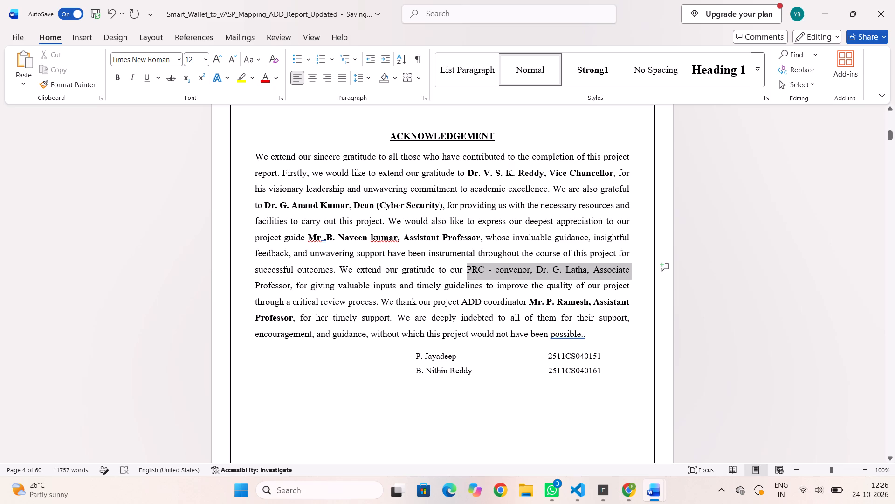
{"action": "left_click_drag", "start_coordinate": [615, 271], "coordinate": [615, 271]}
{"action": "left_click", "coordinate": [624, 251]}
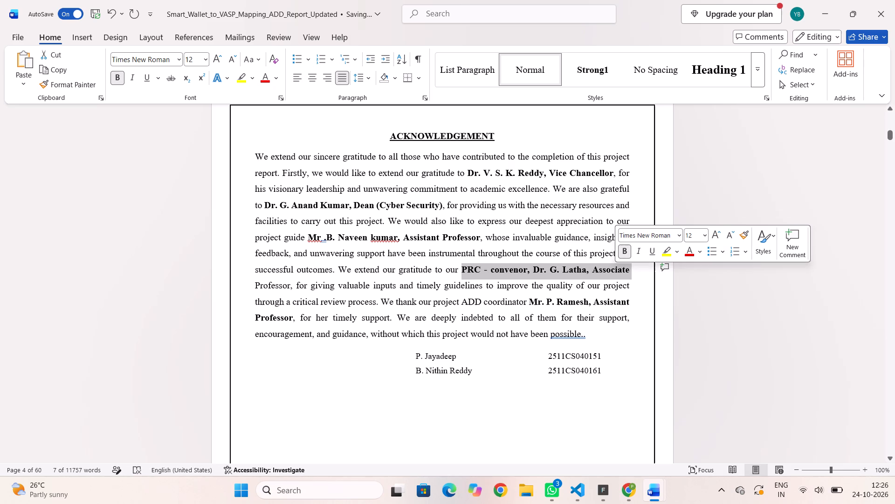
{"action": "left_click_drag", "start_coordinate": [254, 286], "coordinate": [292, 287]}
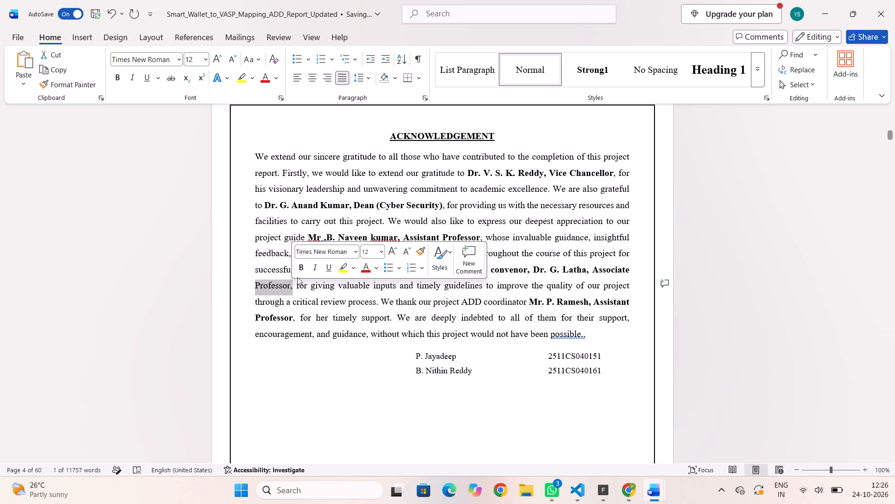
{"action": "left_click", "coordinate": [301, 269]}
{"action": "left_click", "coordinate": [296, 284]}
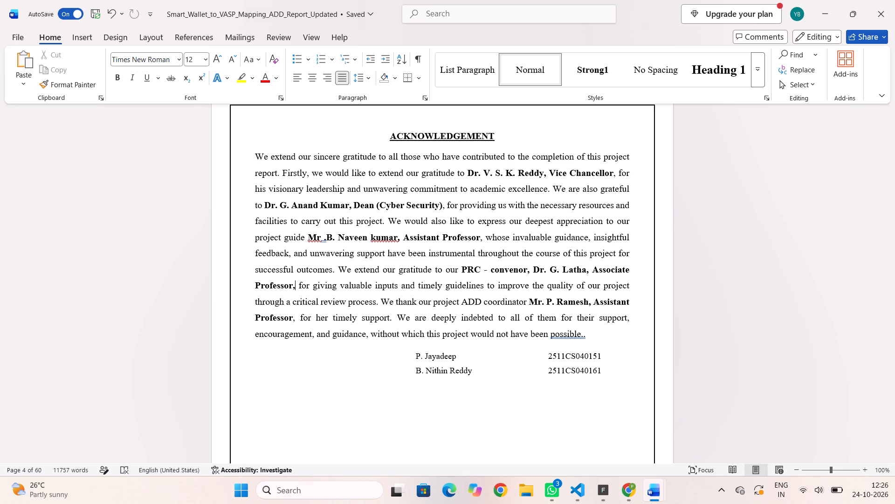
{"action": "scroll", "coordinate": [351, 433], "scroll_direction": "down", "scroll_amount": 6}
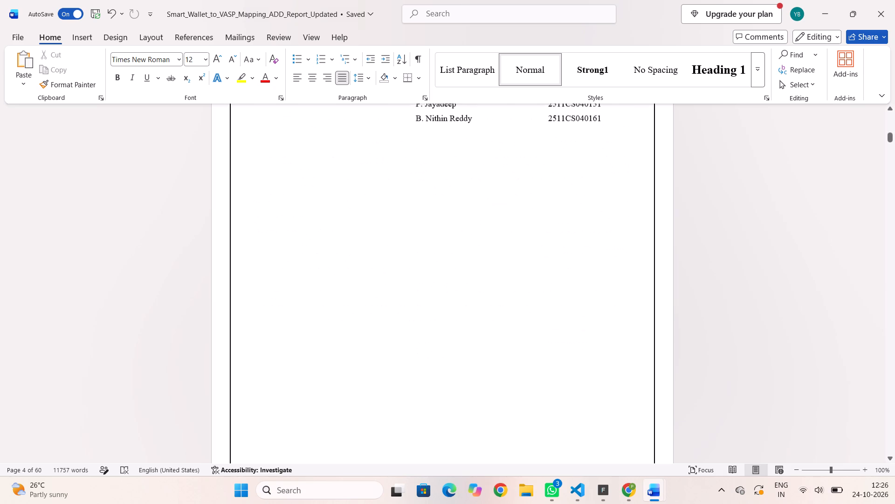
Look through the whole report from the abstract and table of contents to the project poster at the end.
{"action": "scroll", "coordinate": [351, 433], "scroll_direction": "down", "scroll_amount": 2}
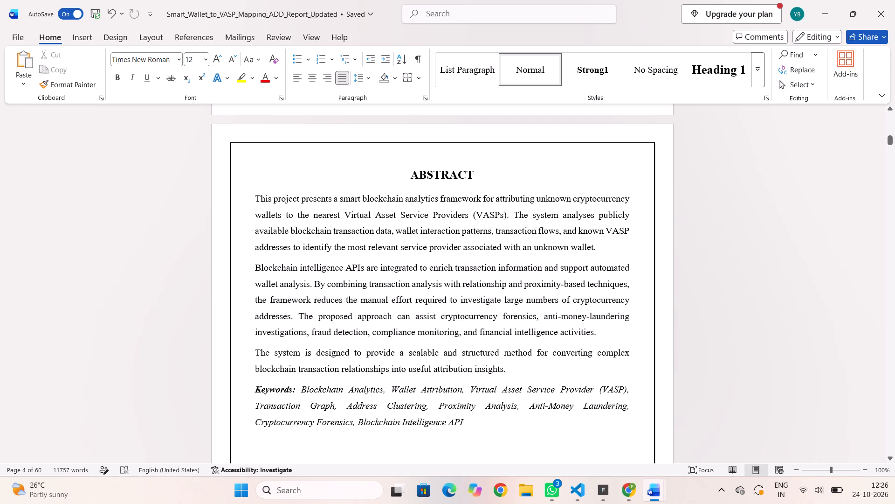
{"action": "scroll", "coordinate": [257, 390], "scroll_direction": "down", "scroll_amount": 8}
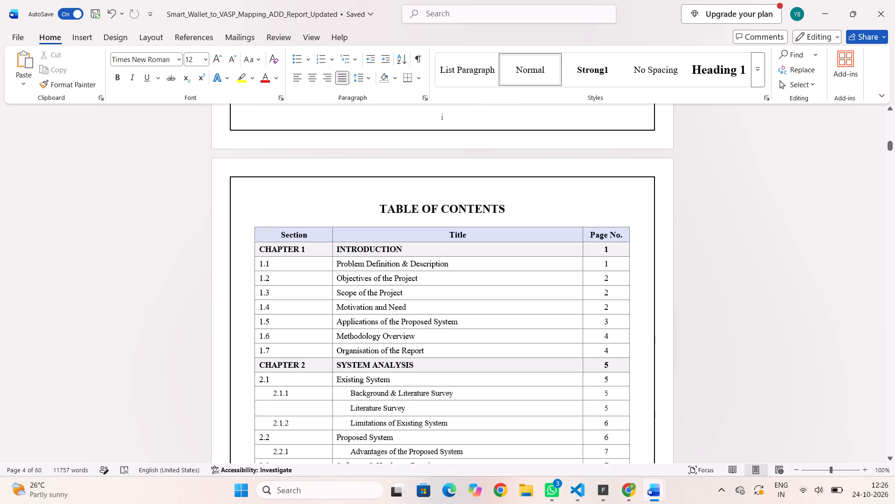
{"action": "scroll", "coordinate": [257, 390], "scroll_direction": "down", "scroll_amount": 15}
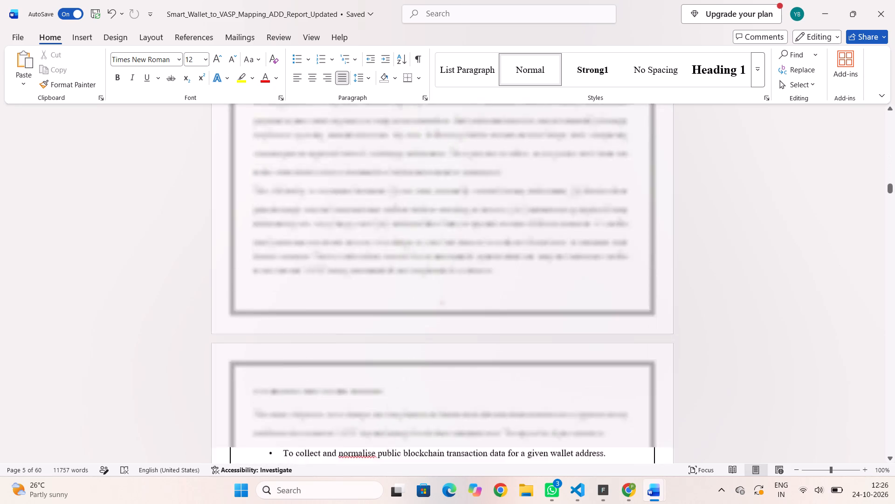
{"action": "scroll", "coordinate": [258, 388], "scroll_direction": "down", "scroll_amount": 7}
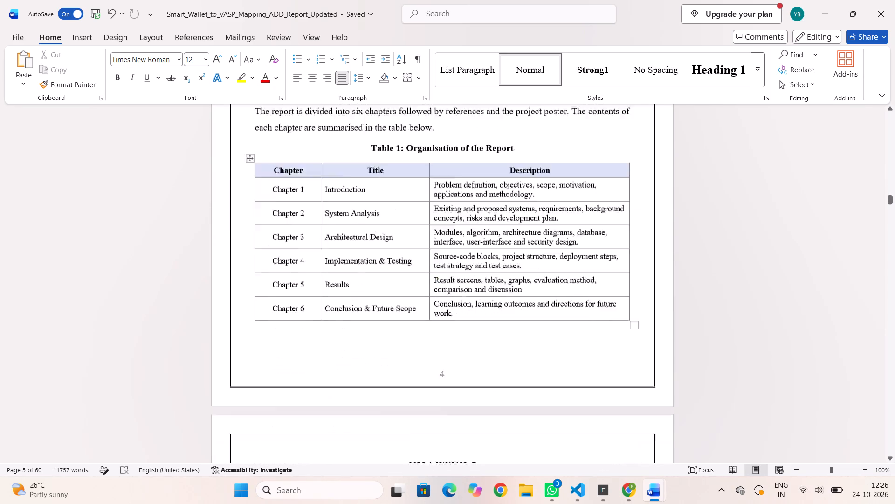
{"action": "scroll", "coordinate": [258, 388], "scroll_direction": "down", "scroll_amount": 16}
{"action": "scroll", "coordinate": [258, 388], "scroll_direction": "down", "scroll_amount": 11}
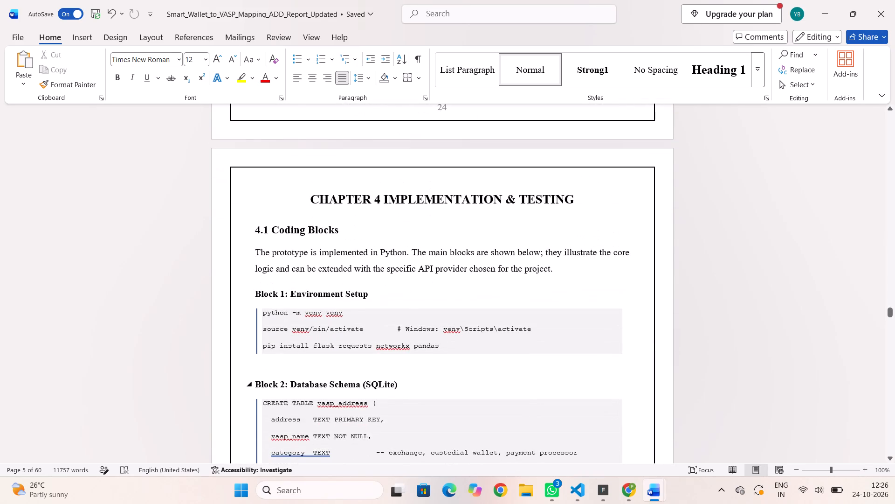
{"action": "scroll", "coordinate": [258, 388], "scroll_direction": "down", "scroll_amount": 14}
{"action": "scroll", "coordinate": [258, 388], "scroll_direction": "down", "scroll_amount": 12}
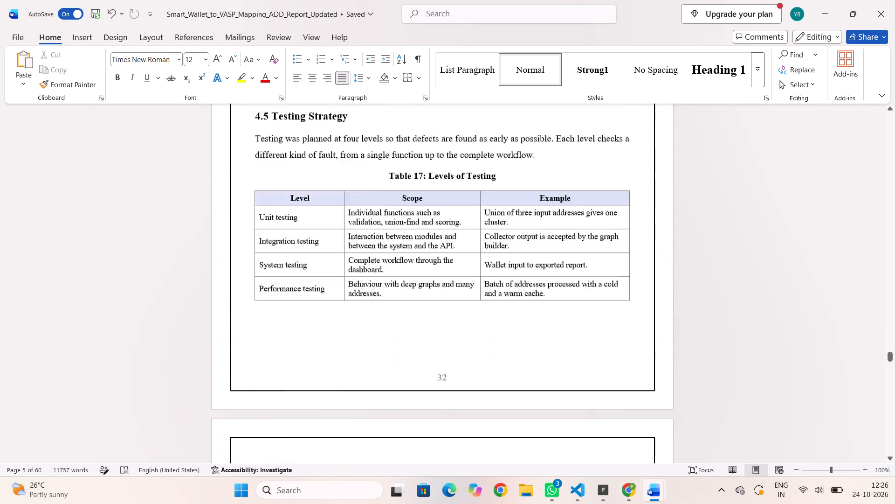
{"action": "scroll", "coordinate": [258, 388], "scroll_direction": "down", "scroll_amount": 16}
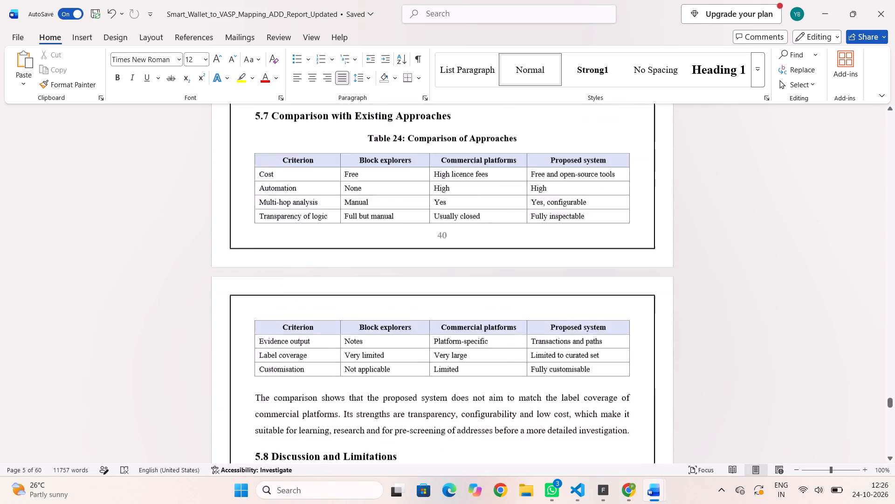
{"action": "scroll", "coordinate": [258, 388], "scroll_direction": "down", "scroll_amount": 11}
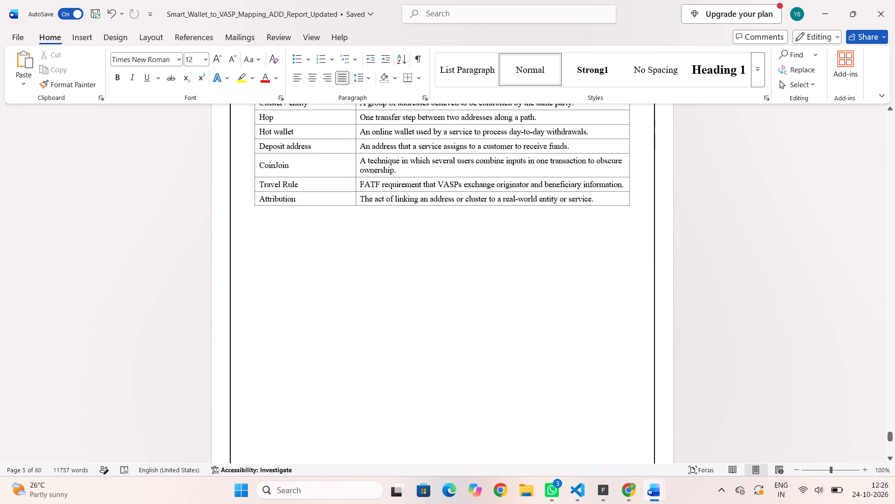
{"action": "scroll", "coordinate": [258, 388], "scroll_direction": "down", "scroll_amount": 17}
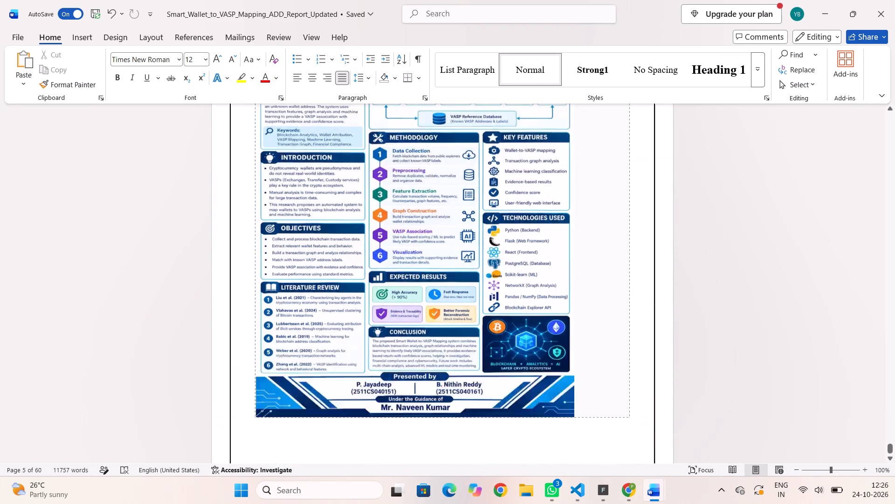
{"action": "scroll", "coordinate": [258, 388], "scroll_direction": "down", "scroll_amount": 17}
Return to the start of the report and review the title page and the certificate page's signature block.
{"action": "scroll", "coordinate": [258, 388], "scroll_direction": "up", "scroll_amount": 16}
{"action": "scroll", "coordinate": [258, 388], "scroll_direction": "up", "scroll_amount": 16}
{"action": "scroll", "coordinate": [258, 388], "scroll_direction": "up", "scroll_amount": 17}
{"action": "scroll", "coordinate": [258, 388], "scroll_direction": "up", "scroll_amount": 11}
{"action": "scroll", "coordinate": [258, 388], "scroll_direction": "down", "scroll_amount": 1}
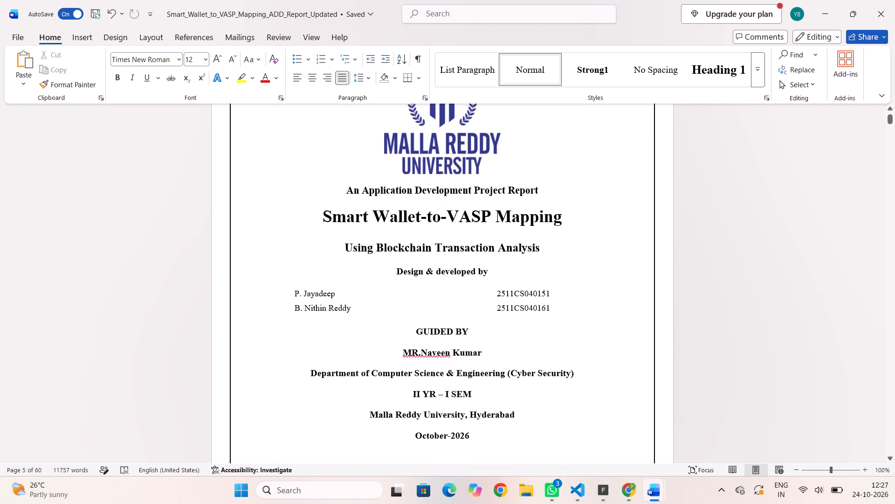
{"action": "scroll", "coordinate": [258, 388], "scroll_direction": "down", "scroll_amount": 3}
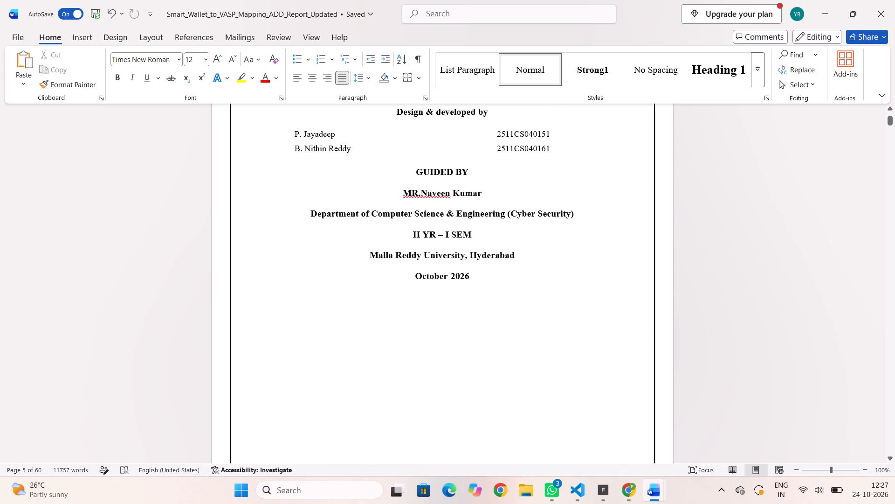
{"action": "scroll", "coordinate": [258, 388], "scroll_direction": "down", "scroll_amount": 1}
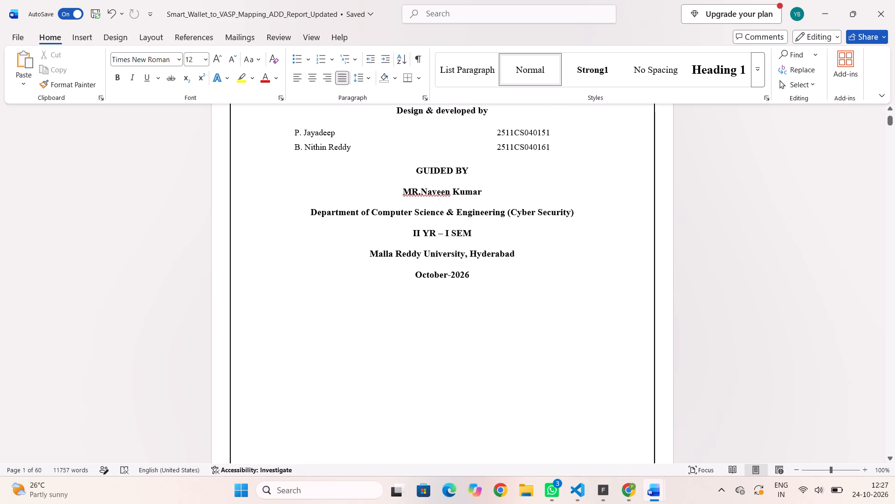
{"action": "scroll", "coordinate": [258, 388], "scroll_direction": "down", "scroll_amount": 4}
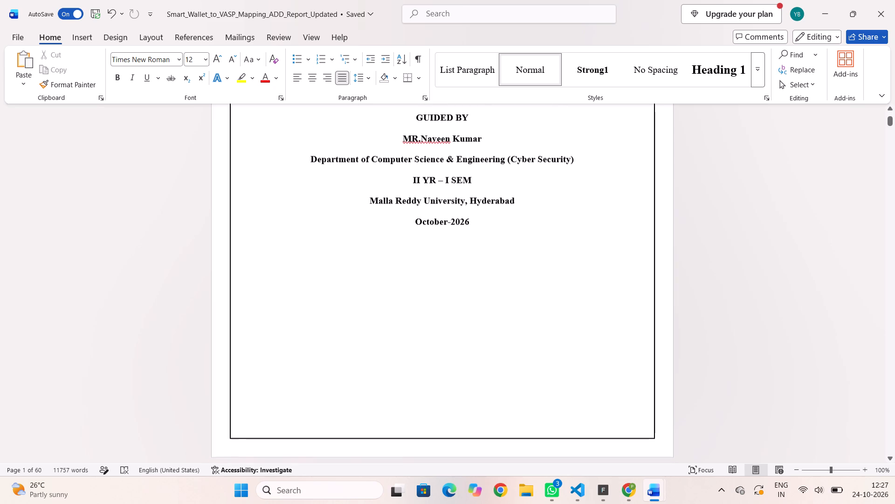
{"action": "scroll", "coordinate": [258, 388], "scroll_direction": "down", "scroll_amount": 3}
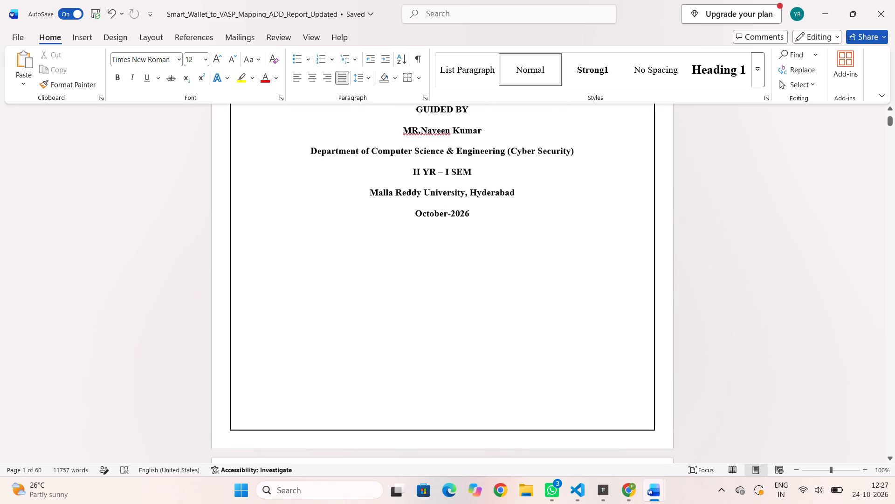
{"action": "scroll", "coordinate": [258, 388], "scroll_direction": "down", "scroll_amount": 2}
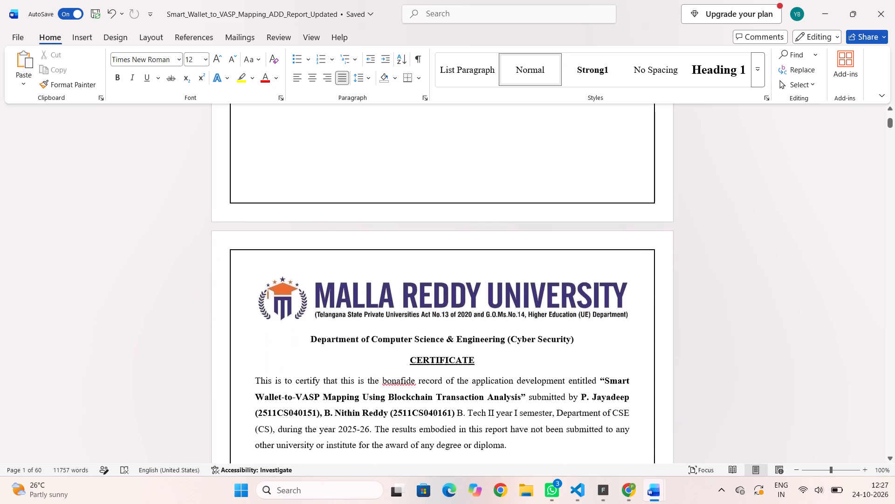
{"action": "scroll", "coordinate": [258, 388], "scroll_direction": "down", "scroll_amount": 2}
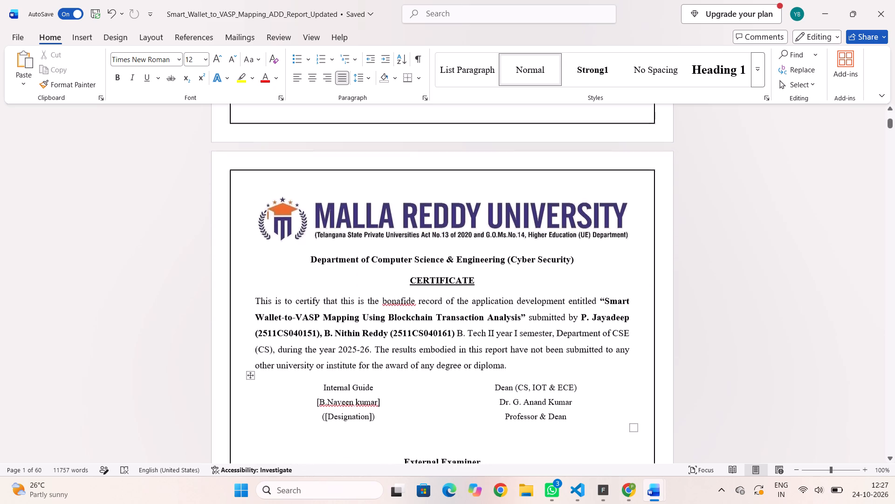
{"action": "scroll", "coordinate": [258, 388], "scroll_direction": "down", "scroll_amount": 2}
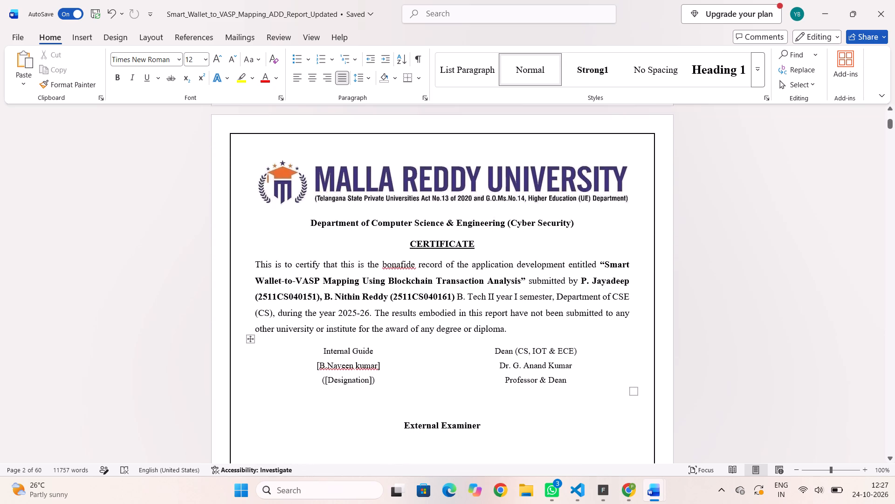
Save the report document.
{"action": "left_click", "coordinate": [277, 385]}
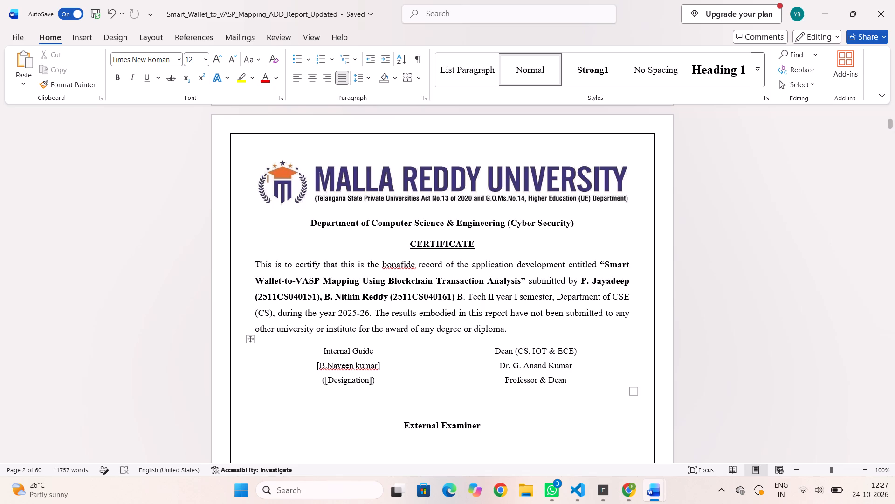
{"action": "key", "text": "ctrl+s"}
Add the label "prc-convener" after "Internal Guide" on the same line of the certificate's signature block, separated by a run of spaces.
{"action": "left_click", "coordinate": [427, 369]}
{"action": "left_click", "coordinate": [429, 355]}
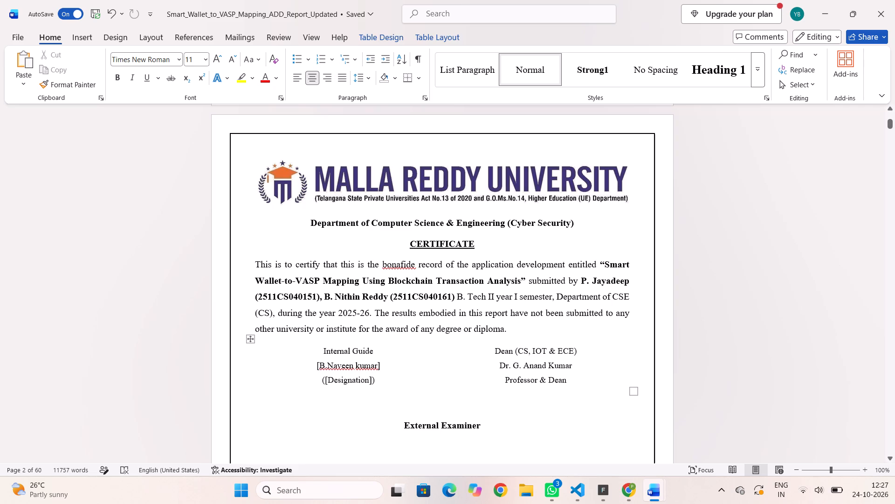
{"action": "key", "text": "space"}
{"action": "key", "text": "space"}
{"action": "key", "text": "space"}
{"action": "key", "text": "space"}
{"action": "key", "text": "space"}
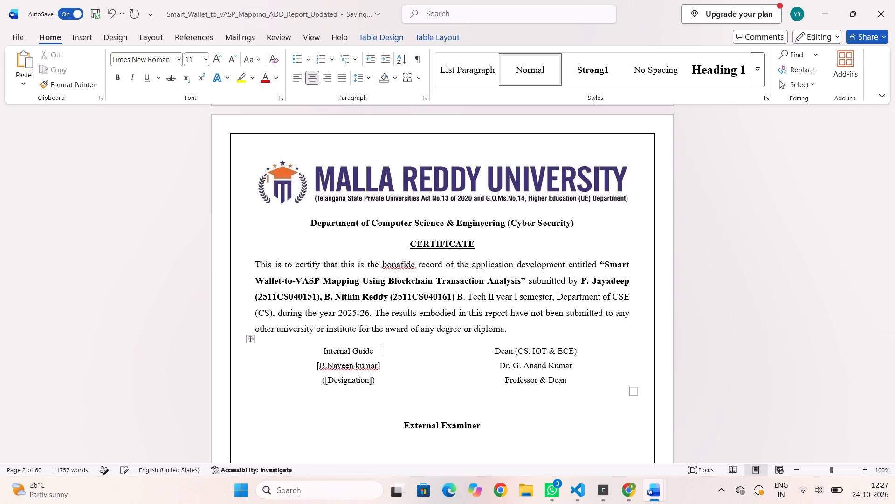
{"action": "key", "text": "space"}
{"action": "key", "text": "space"}
{"action": "key", "text": "space"}
{"action": "key", "text": "space"}
{"action": "key", "text": "space"}
{"action": "key", "text": "space"}
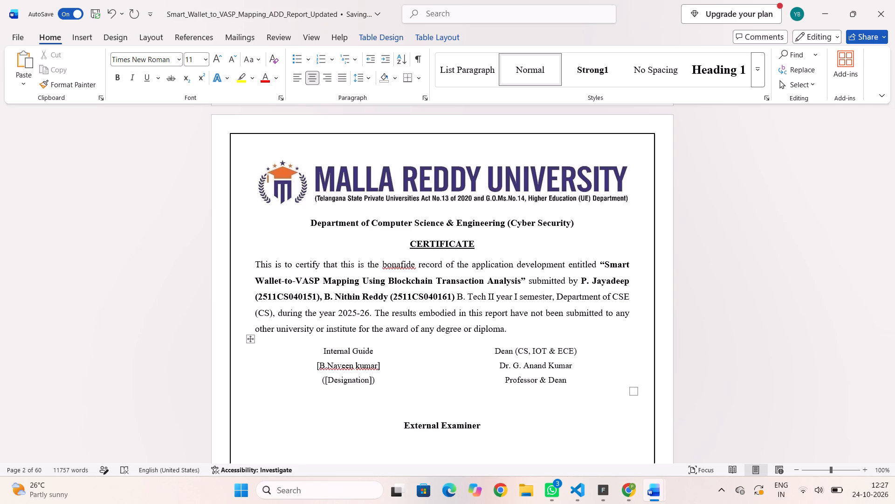
{"action": "key", "text": "space"}
{"action": "key", "text": "space"}
{"action": "key", "text": "space"}
{"action": "key", "text": "p"}
{"action": "type", "text": "rc"}
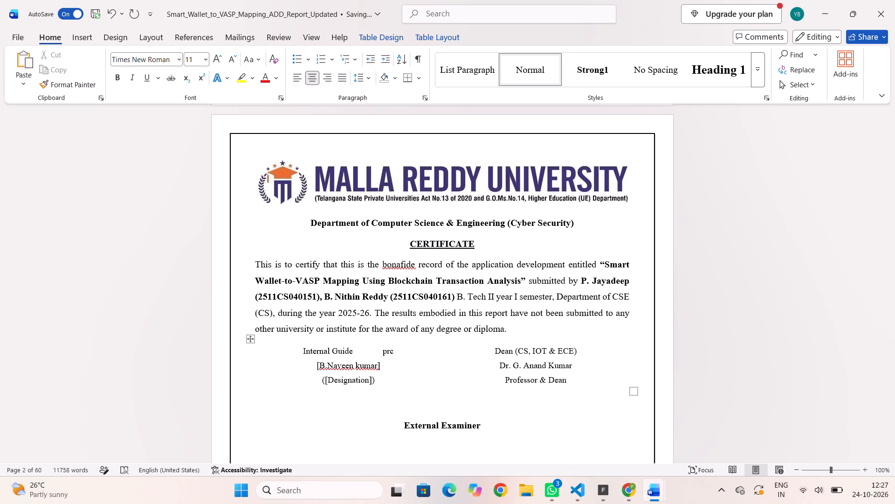
{"action": "key", "text": "minus"}
{"action": "type", "text": "con"}
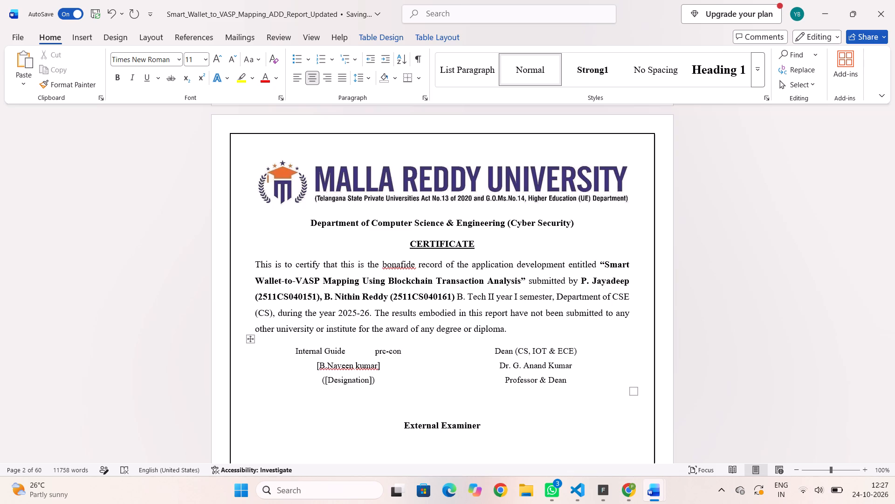
{"action": "type", "text": "vener"}
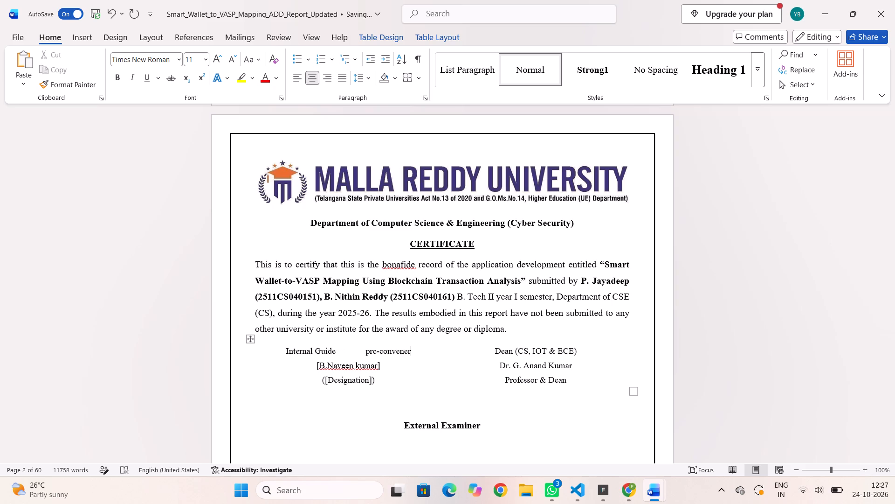
Widen the gap between "Internal Guide" and "prc-convener" with extra spaces, keeping both labels on one line.
{"action": "left_click", "coordinate": [363, 352]}
{"action": "key", "text": "space"}
{"action": "key", "text": "space"}
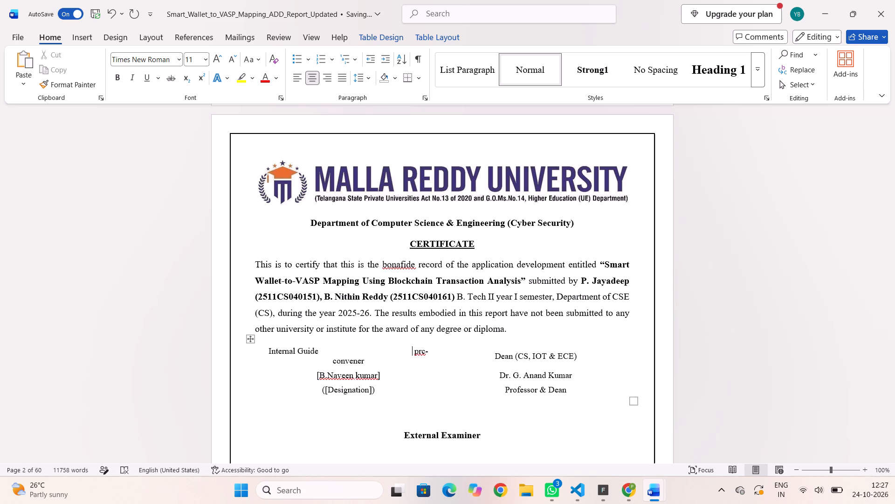
{"action": "key", "text": "BackSpace"}
{"action": "key", "text": "BackSpace"}
{"action": "key", "text": "BackSpace"}
{"action": "key", "text": "BackSpace"}
{"action": "key", "text": "BackSpace"}
{"action": "key", "text": "BackSpace"}
{"action": "key", "text": "BackSpace"}
{"action": "key", "text": "BackSpace"}
{"action": "key", "text": "BackSpace"}
{"action": "key", "text": "BackSpace"}
{"action": "key", "text": "BackSpace"}
{"action": "key", "text": "BackSpace"}
{"action": "key", "text": "BackSpace"}
{"action": "key", "text": "BackSpace"}
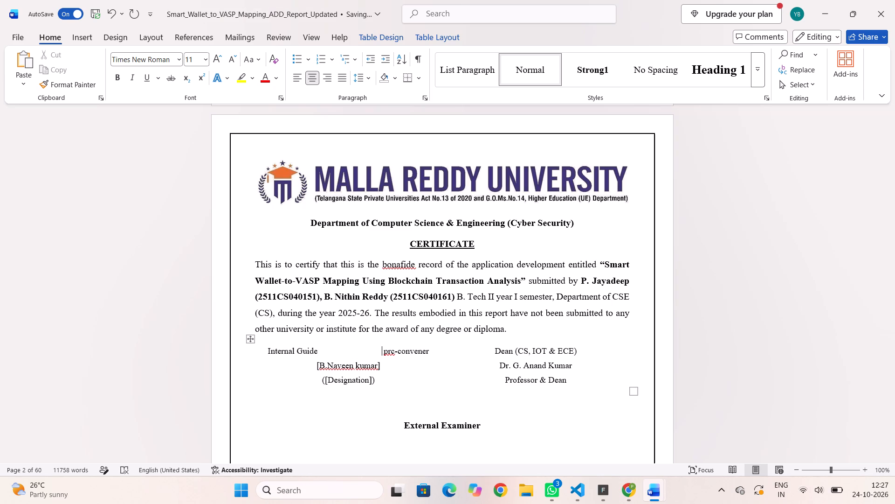
Left-align the internal guide's name and the "([Designation])" line beneath the "Internal Guide" label.
{"action": "left_click", "coordinate": [303, 370]}
{"action": "key", "text": "BackSpace"}
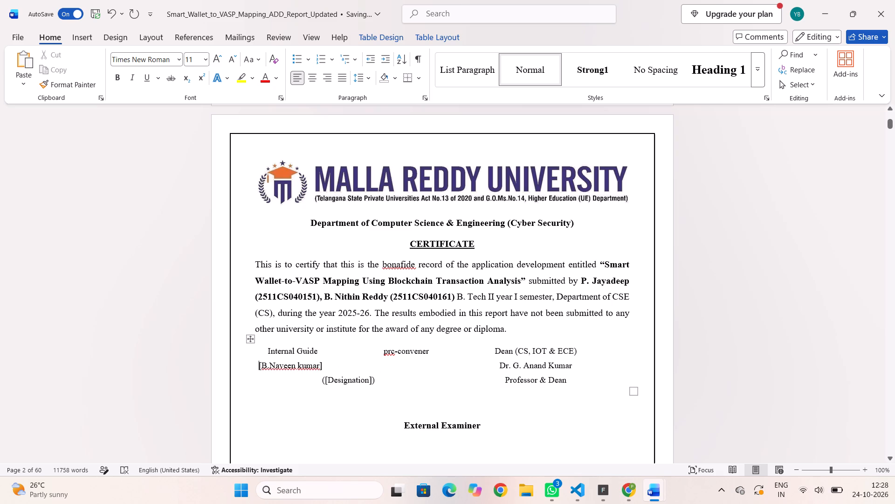
{"action": "left_click", "coordinate": [314, 383]}
{"action": "key", "text": "BackSpace"}
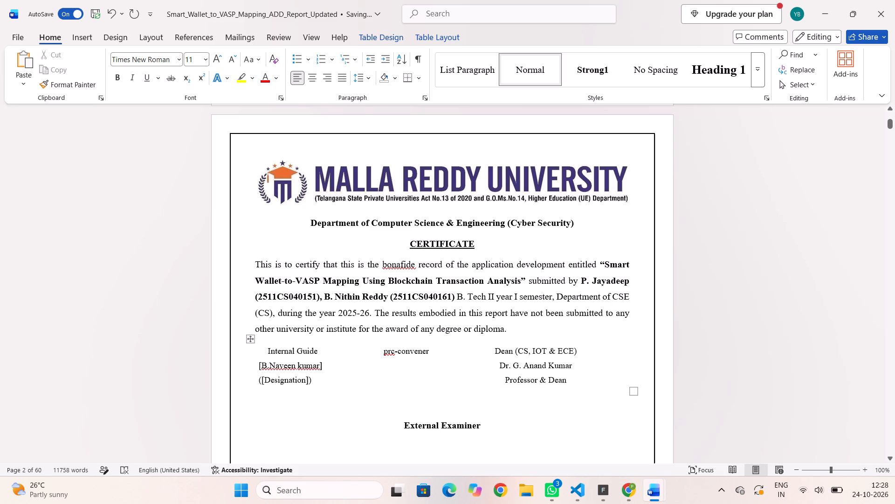
Start a new line beneath "prc-convener" in the certificate's signature block and indent it with a run of spaces.
{"action": "left_click", "coordinate": [435, 351]}
{"action": "left_click", "coordinate": [388, 376]}
{"action": "left_click", "coordinate": [394, 357]}
{"action": "left_click", "coordinate": [441, 351]}
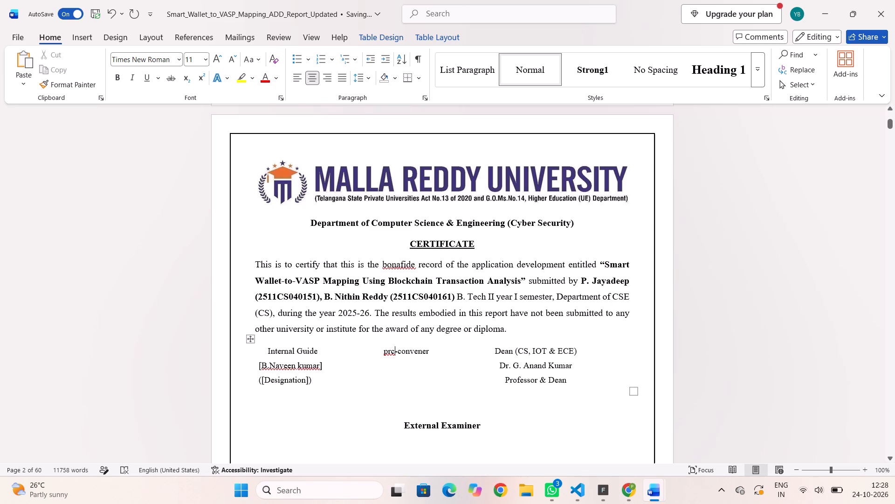
{"action": "left_click", "coordinate": [435, 352]}
{"action": "key", "text": "Return"}
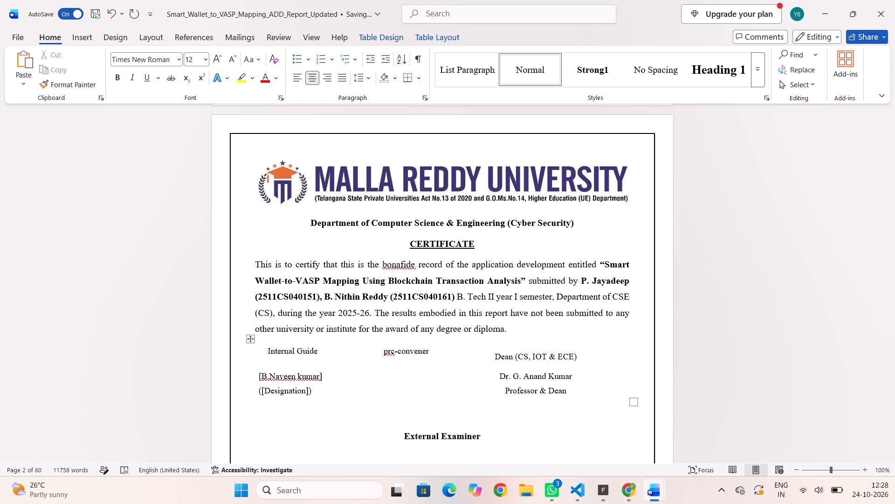
{"action": "key", "text": "Right"}
{"action": "key", "text": "Left"}
{"action": "key", "text": "space"}
{"action": "key", "text": "space"}
{"action": "key", "text": "space"}
{"action": "key", "text": "space"}
{"action": "key", "text": "space"}
{"action": "key", "text": "space"}
{"action": "key", "text": "space"}
{"action": "key", "text": "space"}
{"action": "key", "text": "space"}
{"action": "key", "text": "space"}
{"action": "key", "text": "space"}
{"action": "key", "text": "space"}
{"action": "key", "text": "space"}
{"action": "key", "text": "space"}
{"action": "key", "text": "space"}
{"action": "key", "text": "space"}
{"action": "key", "text": "space"}
{"action": "key", "text": "space"}
{"action": "key", "text": "space"}
{"action": "key", "text": "BackSpace"}
{"action": "key", "text": "BackSpace"}
Enter the PRC convener's name on the new line, prefixed with "Dr." and enclosed in square brackets.
{"action": "key", "text": "bracketleft"}
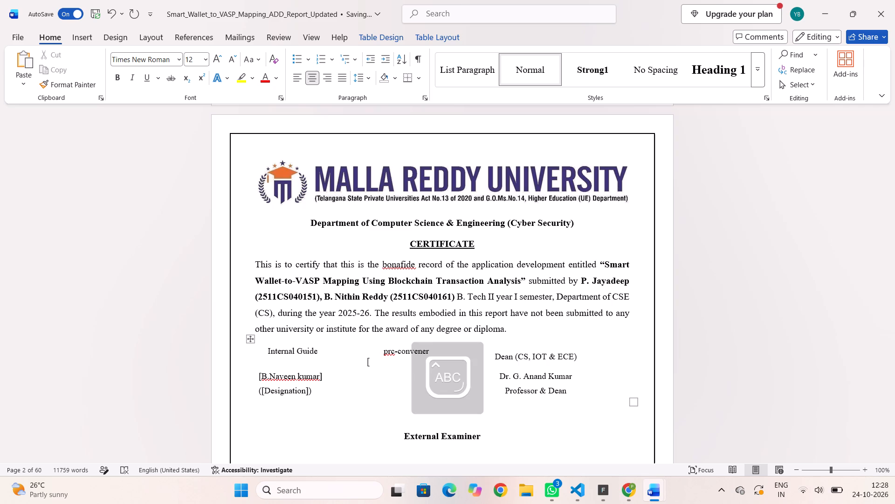
{"action": "key", "text": "r"}
{"action": "key", "text": "period"}
{"action": "key", "text": "space"}
{"action": "key", "text": "g"}
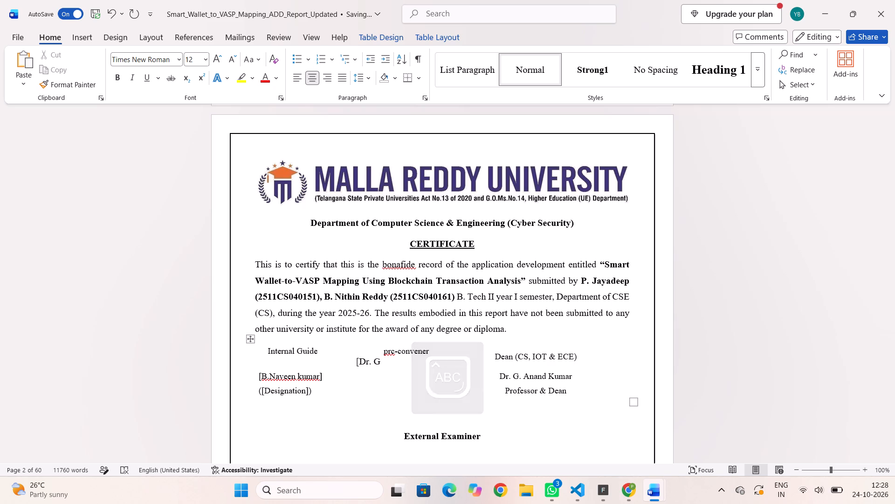
{"action": "key", "text": "period"}
{"action": "key", "text": "l"}
{"action": "type", "text": "atha"}
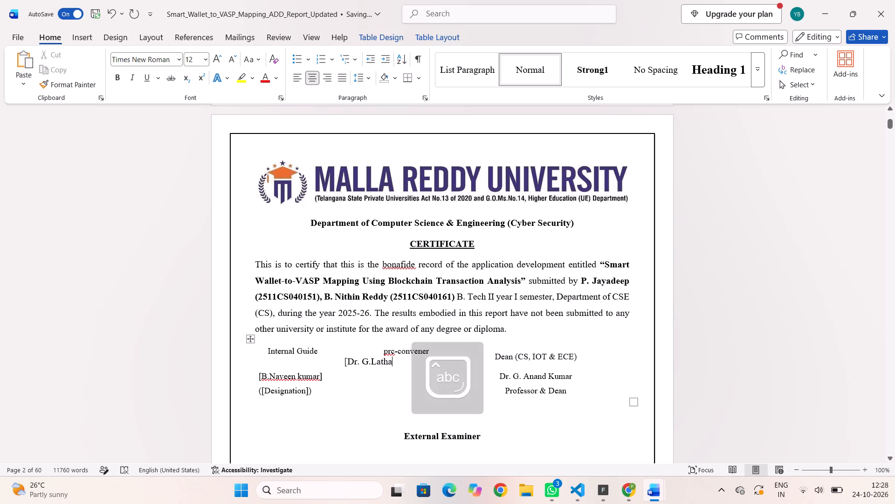
{"action": "key", "text": "bracketright"}
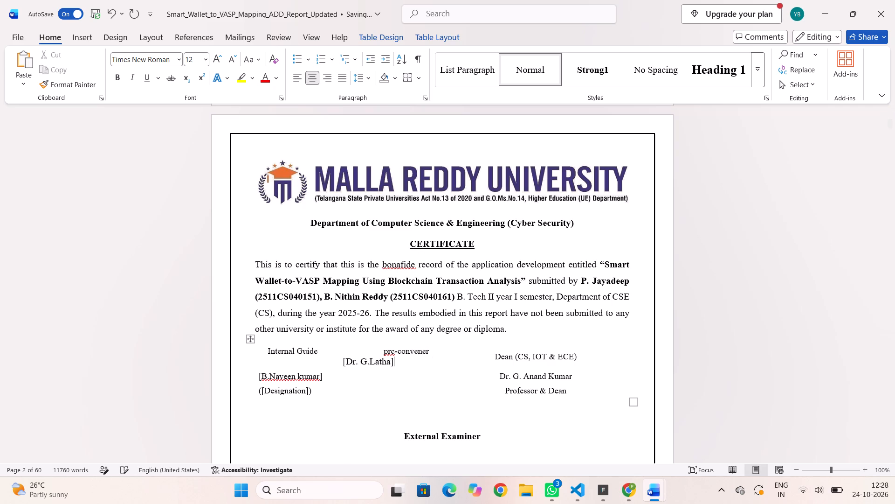
Insert spaces before the convener's bracketed name until it lines up beneath the "prc-convener" label.
{"action": "left_click", "coordinate": [339, 364]}
{"action": "key", "text": "space"}
{"action": "key", "text": "space"}
{"action": "key", "text": "space"}
{"action": "key", "text": "space"}
{"action": "key", "text": "space"}
{"action": "key", "text": "space"}
{"action": "key", "text": "space"}
{"action": "key", "text": "space"}
{"action": "key", "text": "space"}
{"action": "key", "text": "space"}
{"action": "key", "text": "space"}
{"action": "key", "text": "space"}
{"action": "key", "text": "space"}
{"action": "key", "text": "space"}
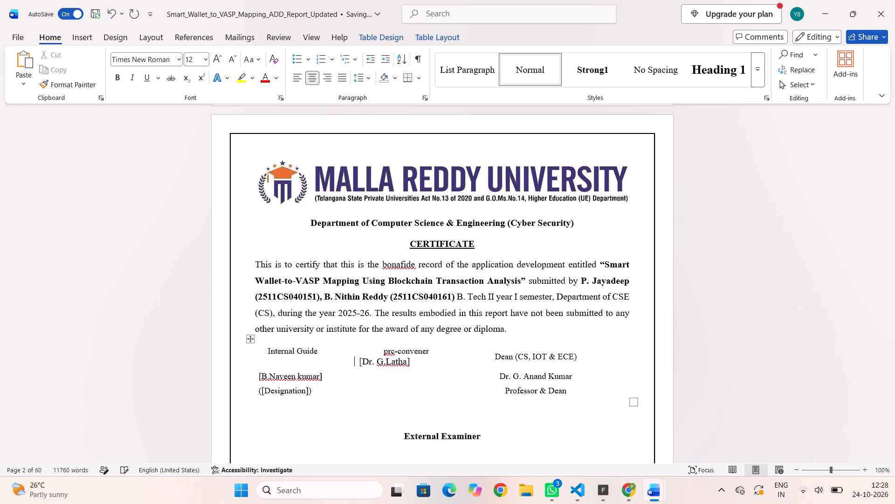
{"action": "key", "text": "space"}
{"action": "key", "text": "space"}
{"action": "key", "text": "space"}
{"action": "key", "text": "space"}
{"action": "key", "text": "space"}
{"action": "key", "text": "space"}
{"action": "key", "text": "space"}
{"action": "key", "text": "space"}
{"action": "key", "text": "space"}
{"action": "key", "text": "space"}
{"action": "key", "text": "space"}
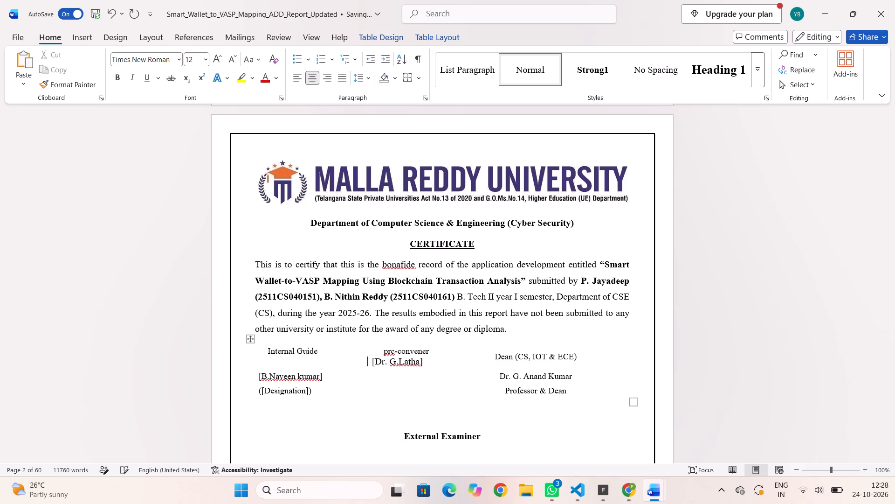
{"action": "key", "text": "space"}
{"action": "key", "text": "space"}
{"action": "key", "text": "space"}
{"action": "key", "text": "space"}
{"action": "key", "text": "space"}
{"action": "key", "text": "space"}
{"action": "key", "text": "space"}
{"action": "key", "text": "space"}
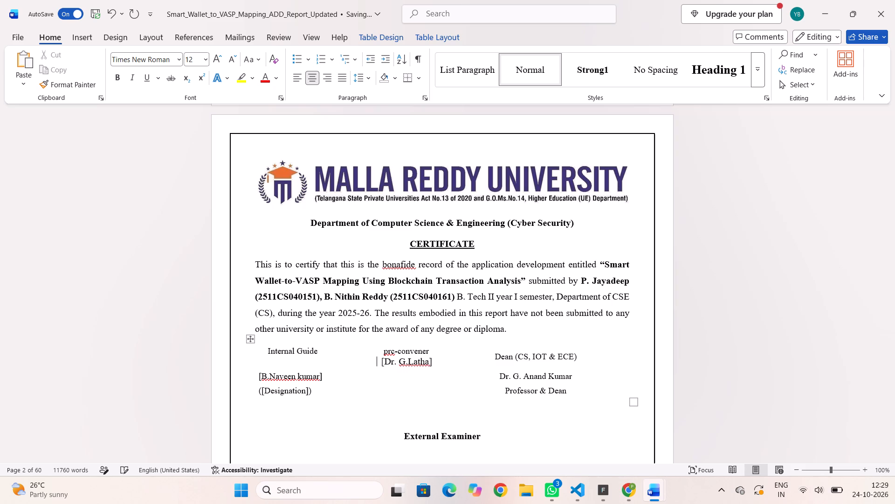
{"action": "key", "text": "space"}
{"action": "key", "text": "space"}
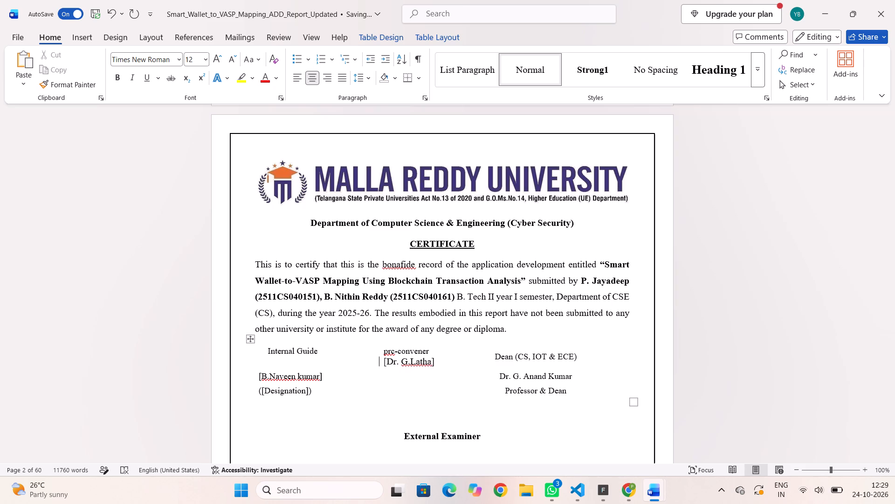
{"action": "key", "text": "BackSpace"}
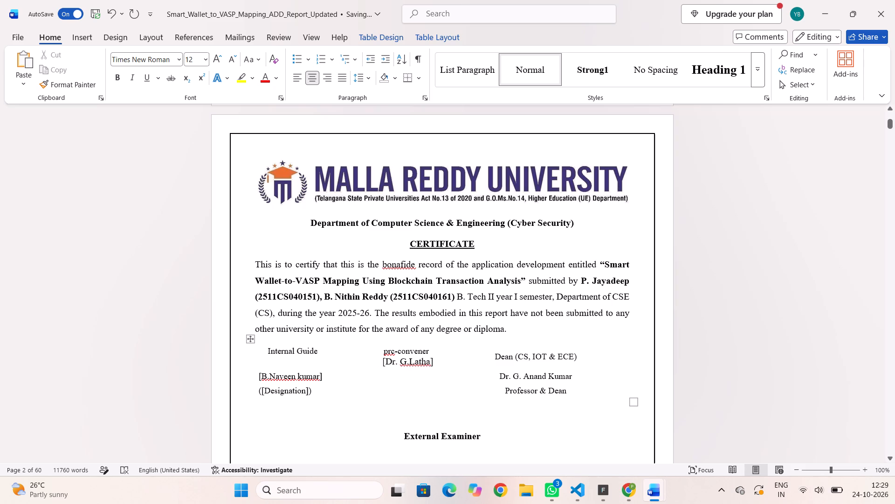
Change the convener's name line from centred to left-aligned, keeping the name beneath its label.
{"action": "left_click", "coordinate": [263, 365]}
{"action": "left_click", "coordinate": [263, 365]}
{"action": "key", "text": "BackSpace"}
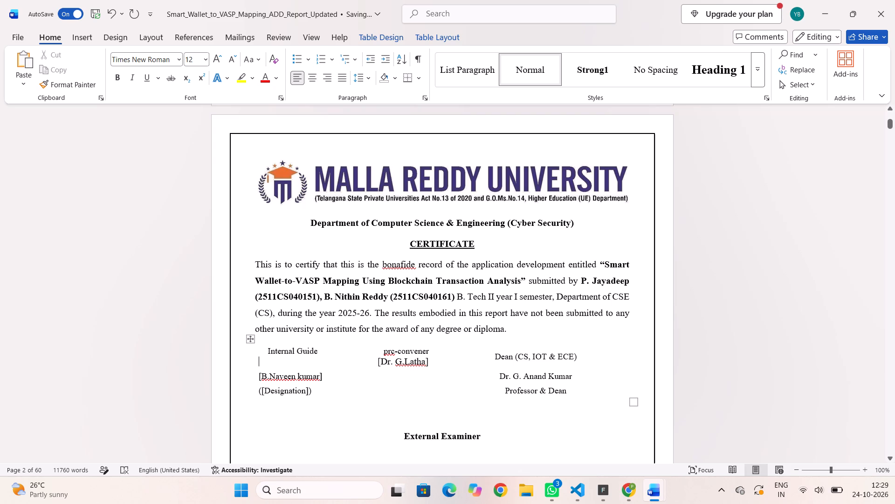
{"action": "left_click", "coordinate": [323, 359]}
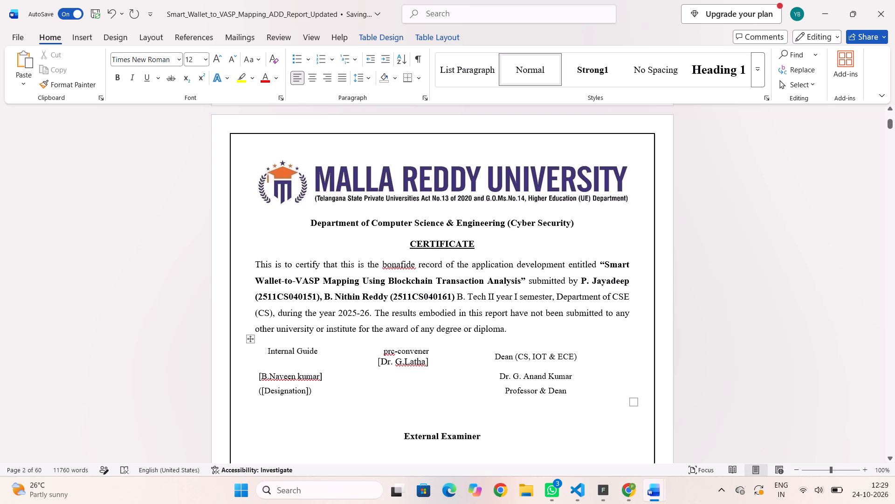
{"action": "left_click", "coordinate": [328, 366]}
Delete the "([Designation])" placeholder beneath the internal guide's name in the signature block.
{"action": "left_click", "coordinate": [313, 394]}
{"action": "key", "text": "BackSpace"}
{"action": "key", "text": "BackSpace"}
{"action": "key", "text": "BackSpace"}
{"action": "key", "text": "BackSpace"}
{"action": "key", "text": "BackSpace"}
{"action": "key", "text": "BackSpace"}
{"action": "key", "text": "BackSpace"}
{"action": "key", "text": "BackSpace"}
{"action": "key", "text": "BackSpace"}
{"action": "key", "text": "BackSpace"}
{"action": "key", "text": "BackSpace"}
{"action": "key", "text": "BackSpace"}
{"action": "key", "text": "BackSpace"}
{"action": "key", "text": "BackSpace"}
{"action": "key", "text": "BackSpace"}
{"action": "key", "text": "BackSpace"}
{"action": "key", "text": "BackSpace"}
{"action": "key", "text": "BackSpace"}
{"action": "key", "text": "BackSpace"}
{"action": "key", "text": "BackSpace"}
{"action": "key", "text": "BackSpace"}
{"action": "key", "text": "BackSpace"}
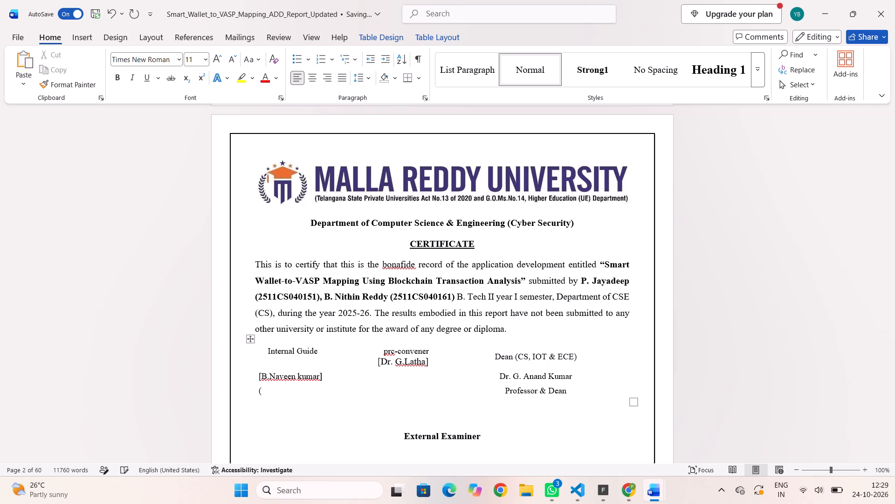
{"action": "key", "text": "BackSpace"}
{"action": "key", "text": "BackSpace"}
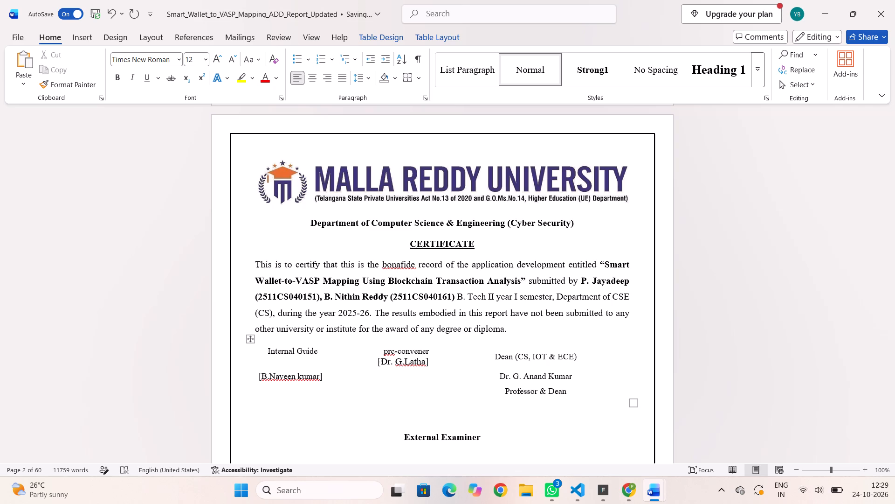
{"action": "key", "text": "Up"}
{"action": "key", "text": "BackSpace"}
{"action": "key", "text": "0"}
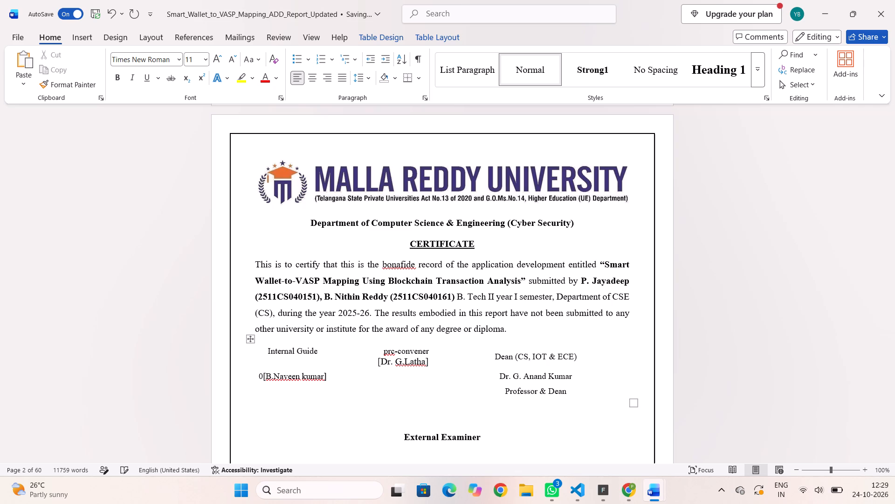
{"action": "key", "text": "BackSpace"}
Remove the space after "Dr." in the dean's name in the certificate's signature block.
{"action": "key", "text": "Right"}
{"action": "key", "text": "Right"}
{"action": "key", "text": "Right"}
{"action": "key", "text": "Right"}
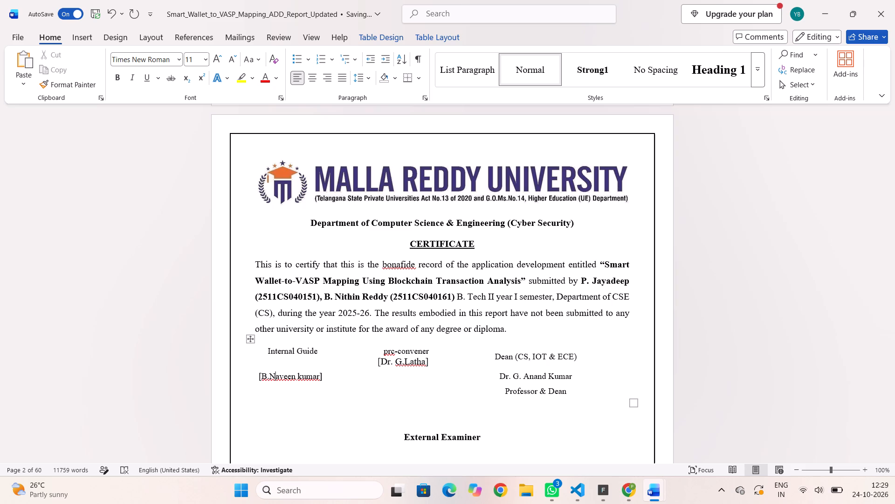
{"action": "key", "text": "Right"}
{"action": "key", "text": "Right"}
{"action": "key", "text": "Right"}
{"action": "key", "text": "Right"}
{"action": "key", "text": "Right"}
{"action": "key", "text": "Right"}
{"action": "key", "text": "Right"}
{"action": "key", "text": "Right"}
{"action": "key", "text": "Right"}
{"action": "key", "text": "Right"}
{"action": "key", "text": "Right"}
{"action": "key", "text": "Right"}
{"action": "key", "text": "Right"}
{"action": "key", "text": "Right"}
{"action": "key", "text": "Right"}
{"action": "key", "text": "Right"}
{"action": "key", "text": "Right"}
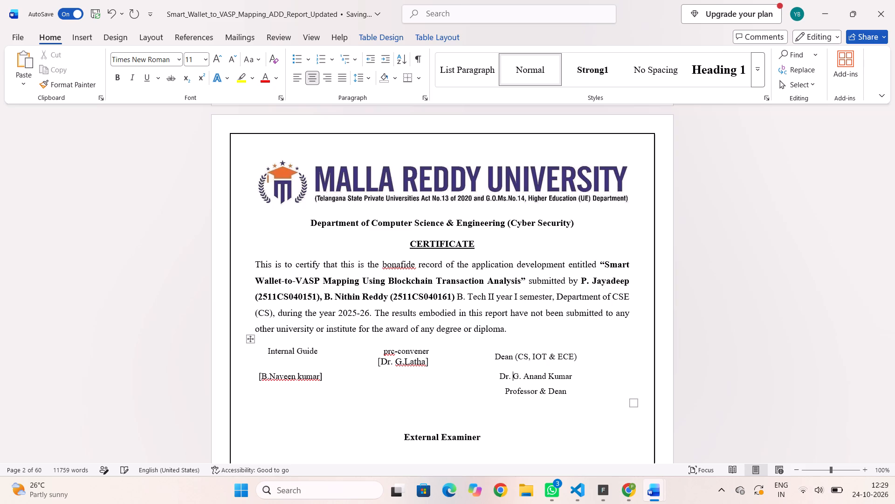
{"action": "key", "text": "BackSpace"}
{"action": "key", "text": "Left"}
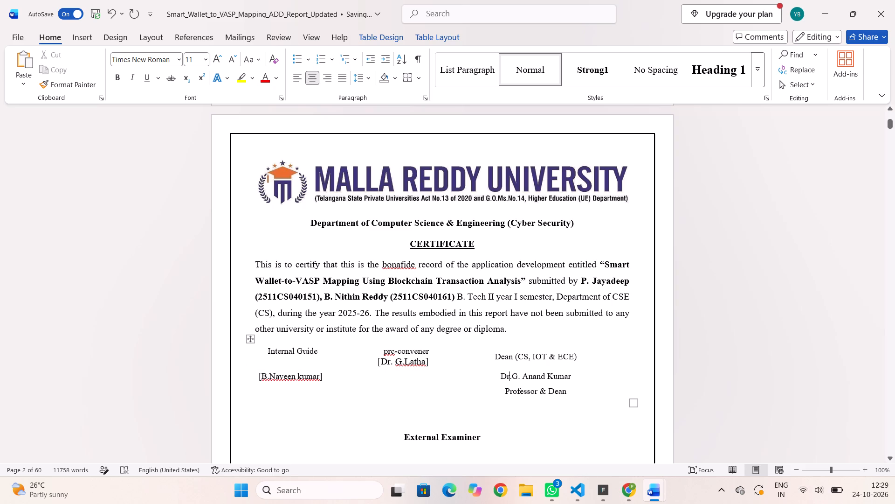
Delete the signature table's cells holding the internal guide, prc-convener and dean labels and names, shifting the remaining cells left.
{"action": "left_click_drag", "start_coordinate": [265, 348], "coordinate": [506, 382]}
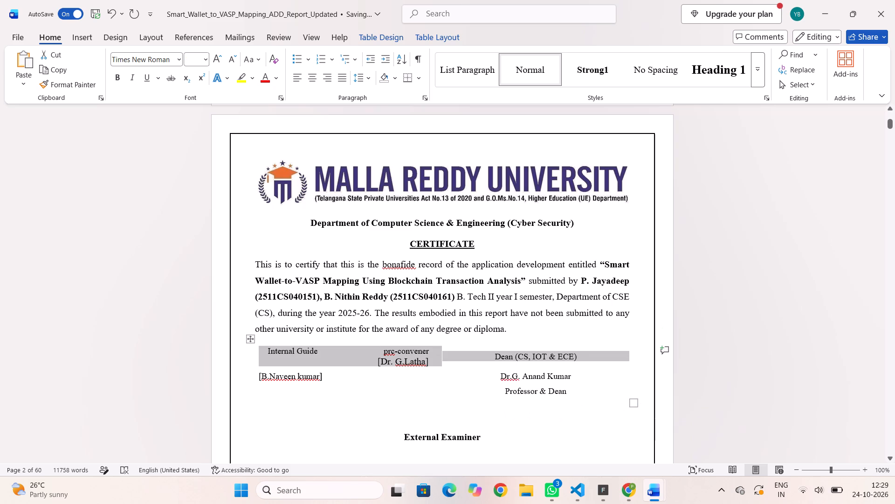
{"action": "left_click", "coordinate": [353, 376]}
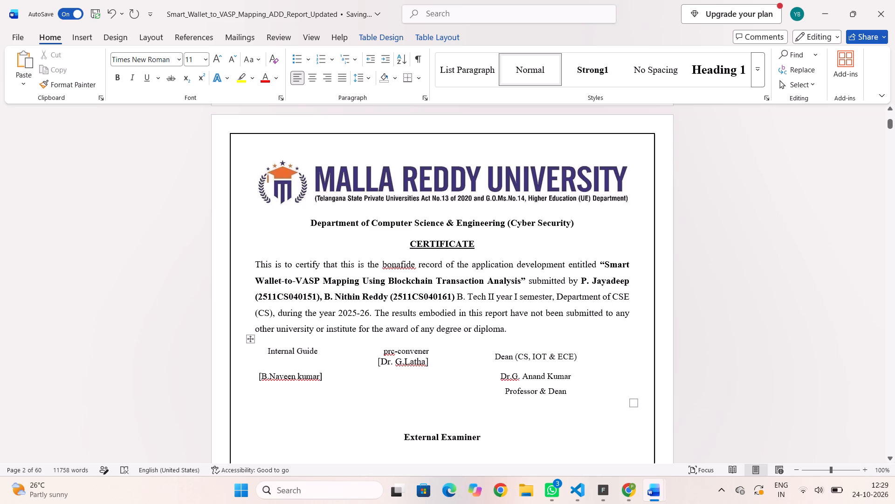
{"action": "left_click_drag", "start_coordinate": [267, 353], "coordinate": [446, 370]}
{"action": "key", "text": "BackSpace"}
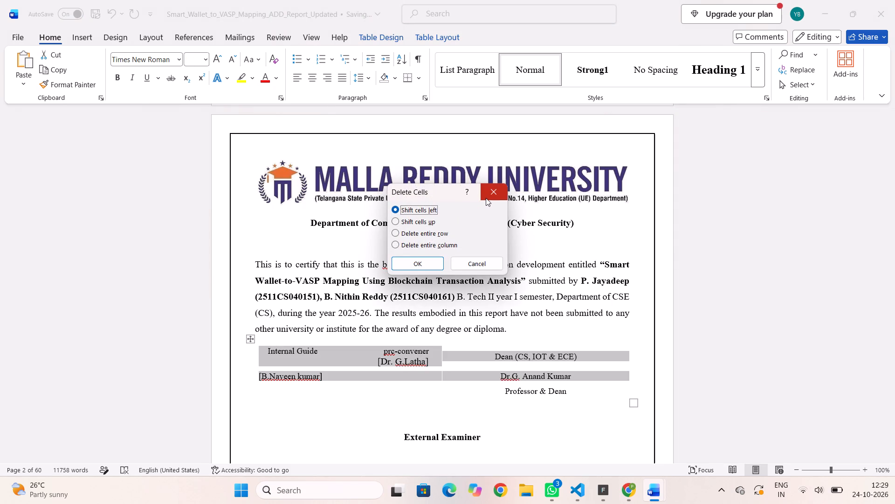
{"action": "left_click", "coordinate": [486, 198]}
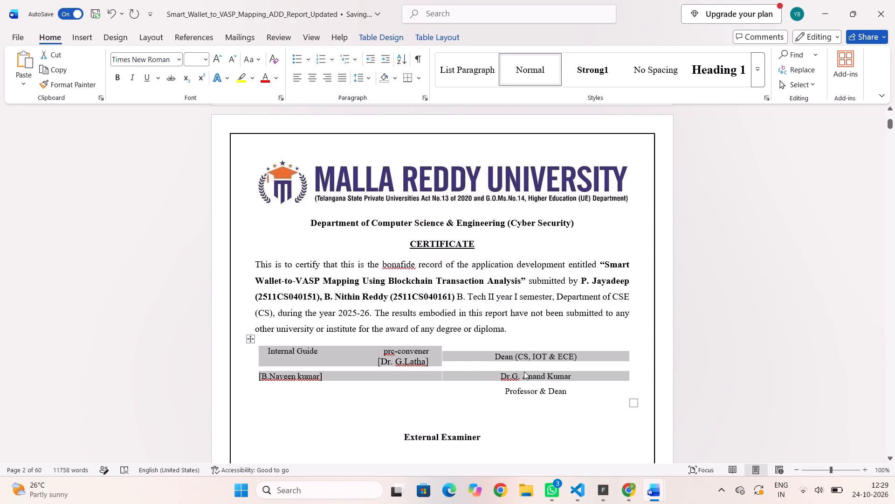
{"action": "key", "text": "BackSpace"}
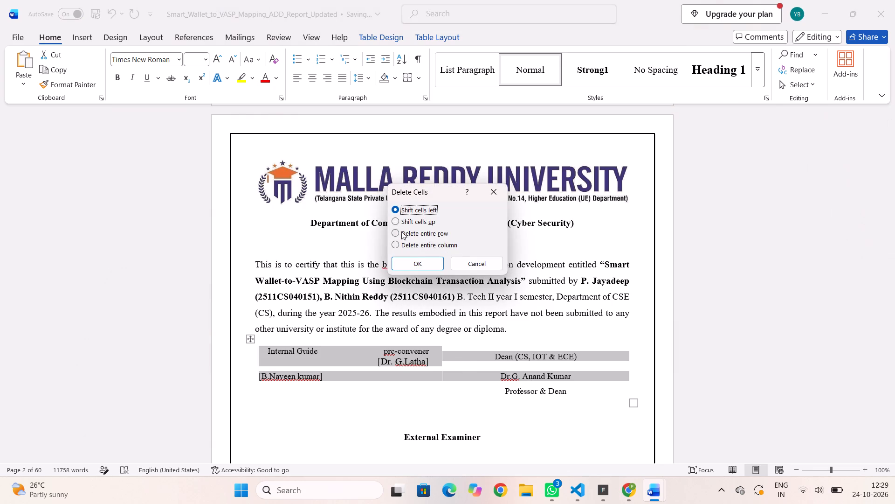
{"action": "left_click", "coordinate": [414, 260]}
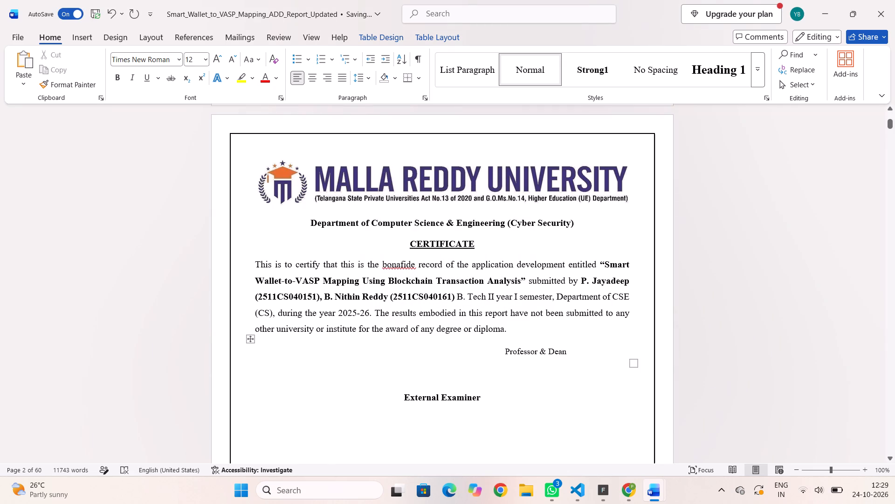
Place the insertion point at the end of the "Professor & Dean" line in the certificate's signature block.
{"action": "left_click", "coordinate": [574, 349]}
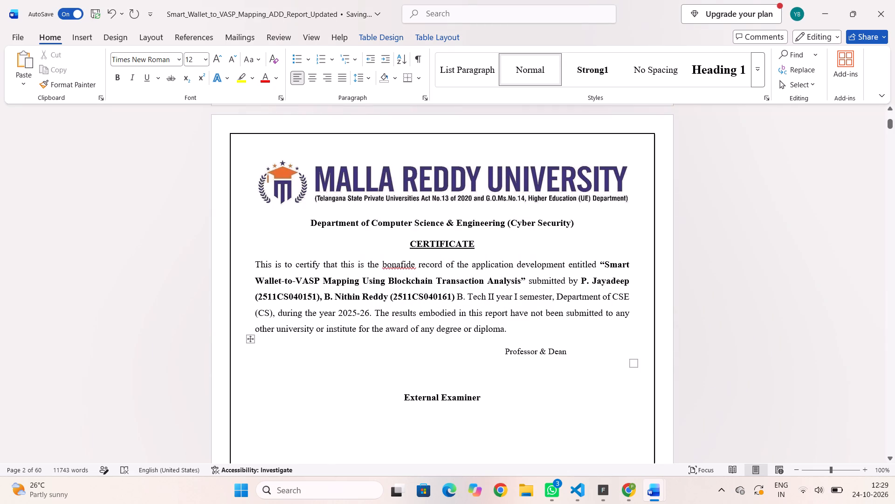
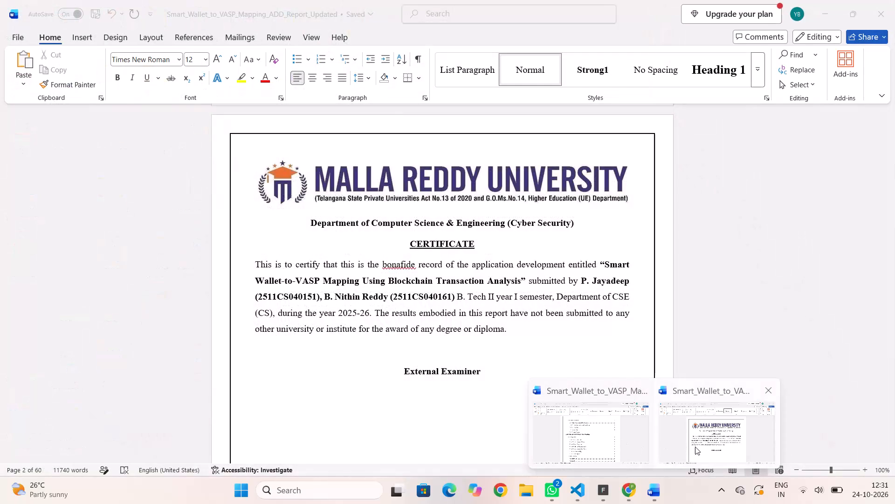
Paste the copied internal guide, PRC-convener and dean signature block below the certificate paragraph, above "External Examiner".
{"action": "left_click", "coordinate": [695, 447]}
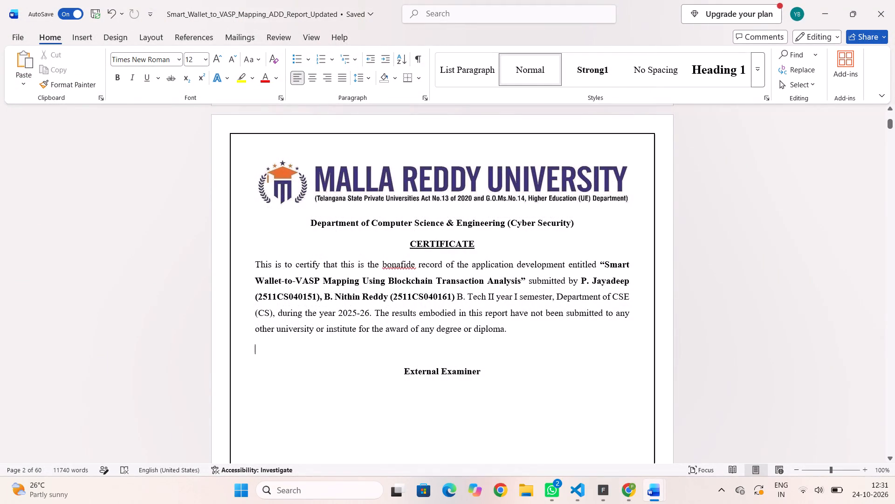
{"action": "key", "text": "ctrl+v"}
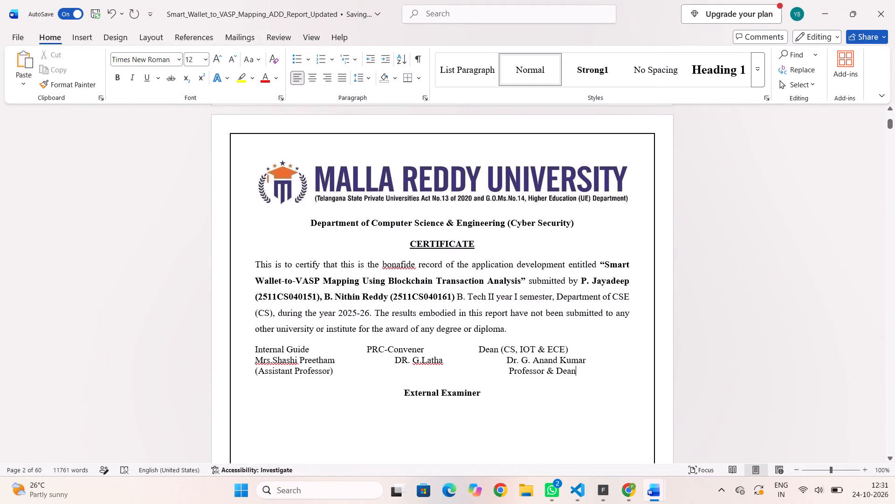
Remove the extra spaces before the PRC-convener's name to bring it closer beneath the "PRC-Convener" label.
{"action": "left_click", "coordinate": [394, 360]}
{"action": "key", "text": "BackSpace"}
{"action": "key", "text": "BackSpace"}
{"action": "key", "text": "BackSpace"}
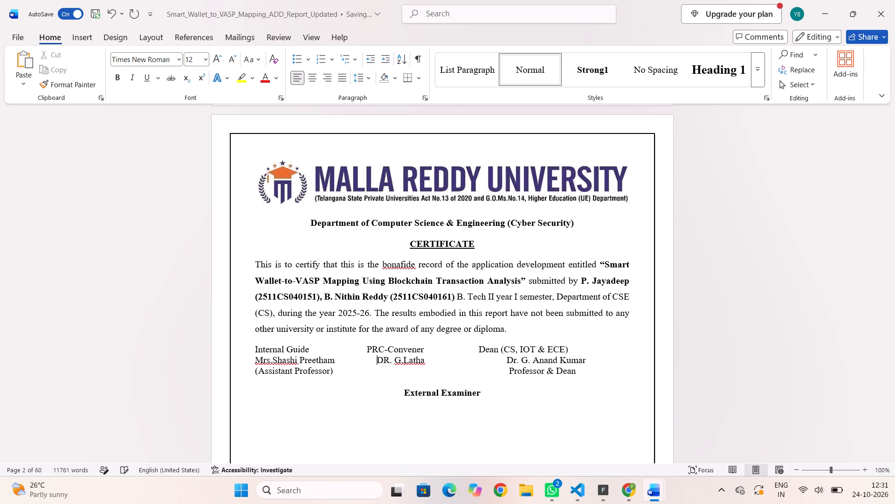
{"action": "key", "text": "BackSpace"}
{"action": "key", "text": "BackSpace"}
{"action": "key", "text": "BackSpace"}
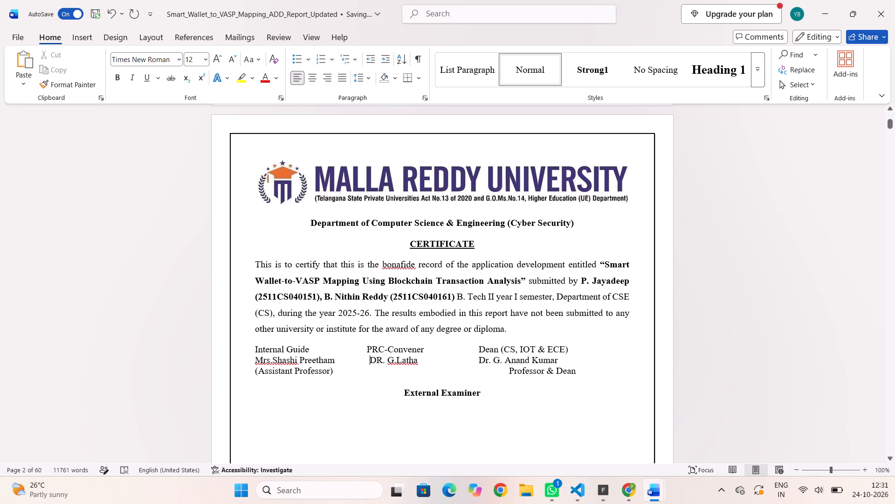
Make all three lines of the certificate's signature block bold.
{"action": "left_click_drag", "start_coordinate": [254, 345], "coordinate": [306, 378]}
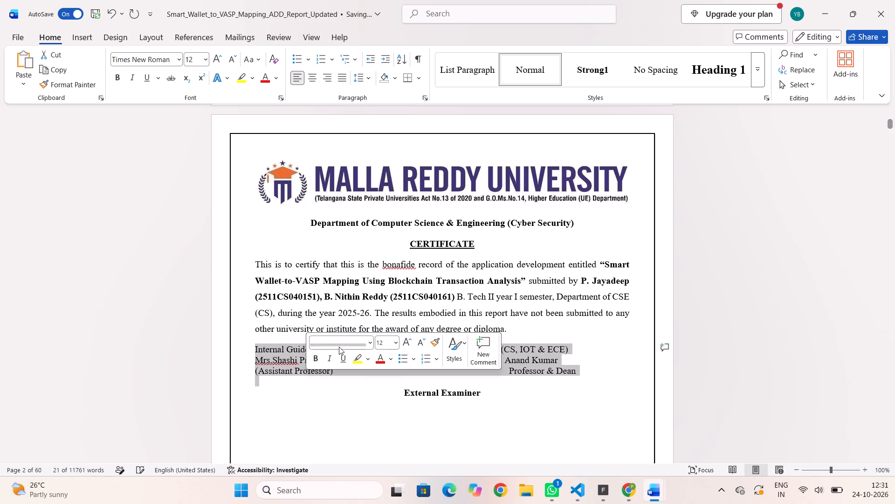
{"action": "left_click", "coordinate": [311, 355]}
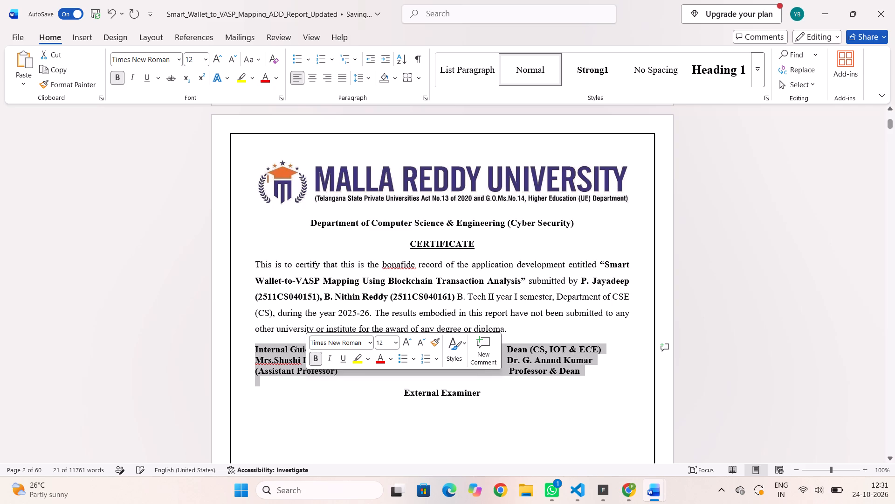
{"action": "left_click", "coordinate": [330, 423]}
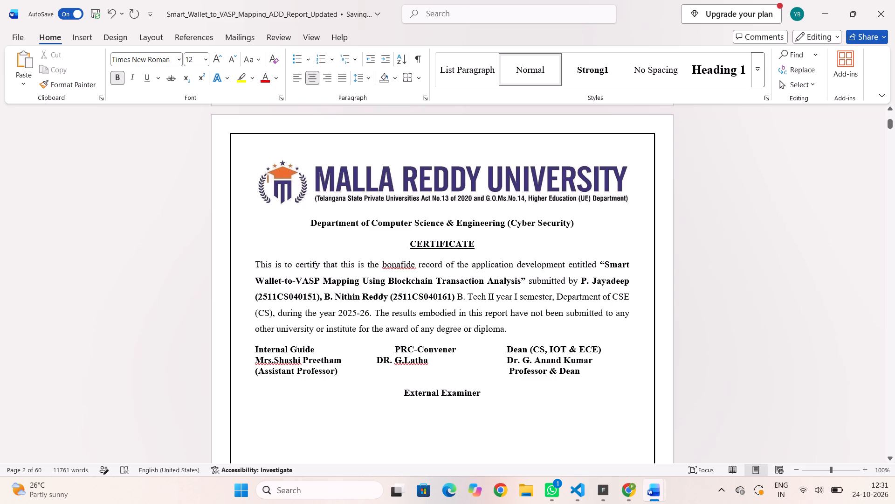
Add spaces before the PRC-convener's name so that it lines up with the start of the "PRC-Convener" label.
{"action": "left_click", "coordinate": [377, 360]}
{"action": "key", "text": "space"}
{"action": "key", "text": "space"}
{"action": "key", "text": "space"}
{"action": "key", "text": "space"}
{"action": "key", "text": "space"}
{"action": "key", "text": "space"}
{"action": "key", "text": "space"}
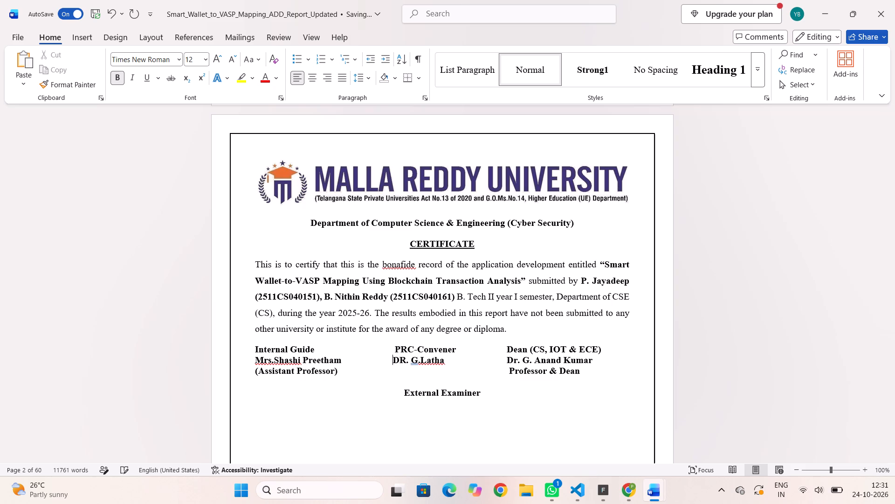
{"action": "key", "text": "space"}
{"action": "key", "text": "BackSpace"}
{"action": "key", "text": "space"}
{"action": "key", "text": "bracketleft"}
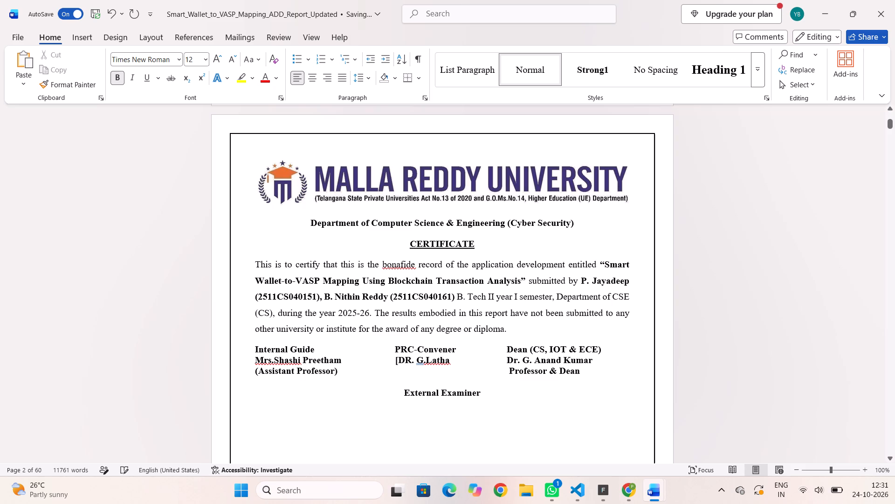
{"action": "key", "text": "BackSpace"}
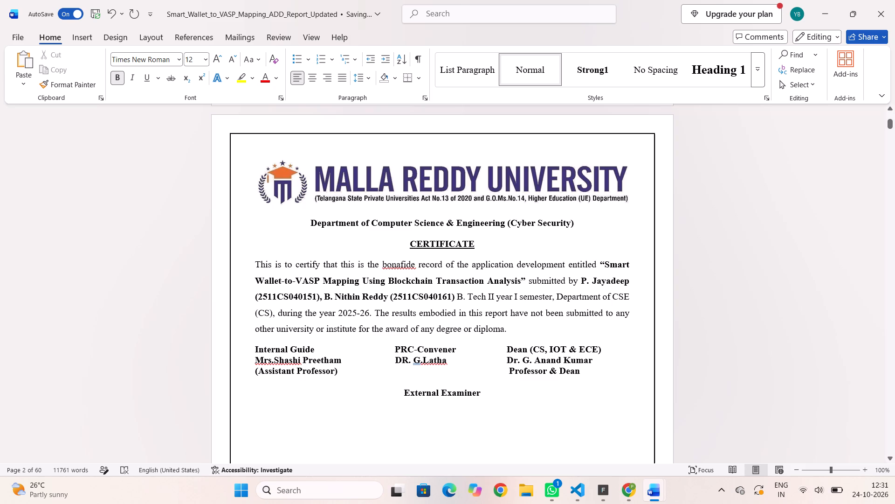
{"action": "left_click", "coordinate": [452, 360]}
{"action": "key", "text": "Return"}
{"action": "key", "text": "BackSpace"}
Insert 13 blank lines after "Professor & Dean" to separate the signature block from "External Examiner".
{"action": "left_click", "coordinate": [580, 374]}
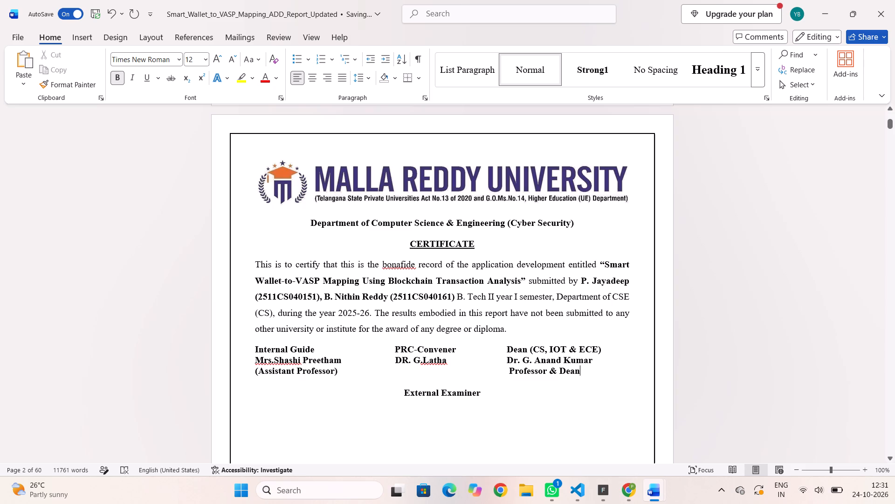
{"action": "key", "text": "Return"}
{"action": "key", "text": "Return"}
{"action": "key", "text": "Return"}
{"action": "key", "text": "Return"}
{"action": "key", "text": "Return"}
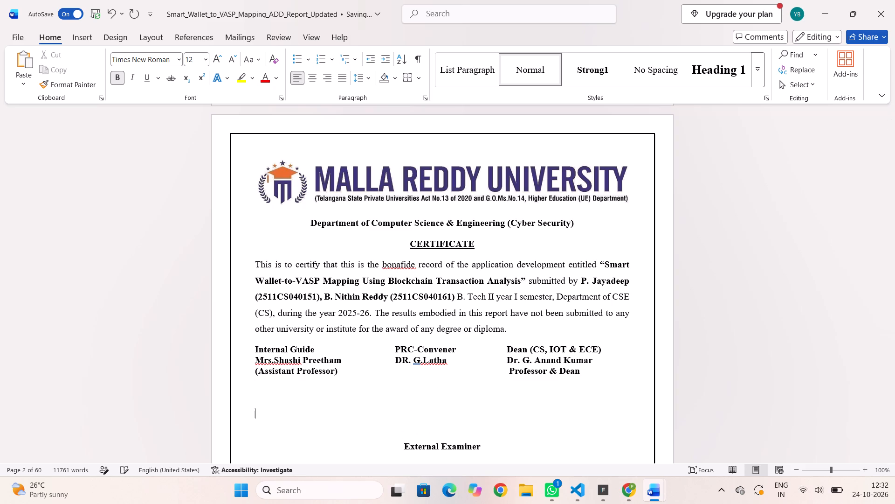
{"action": "scroll", "coordinate": [580, 374], "scroll_direction": "down", "scroll_amount": 2}
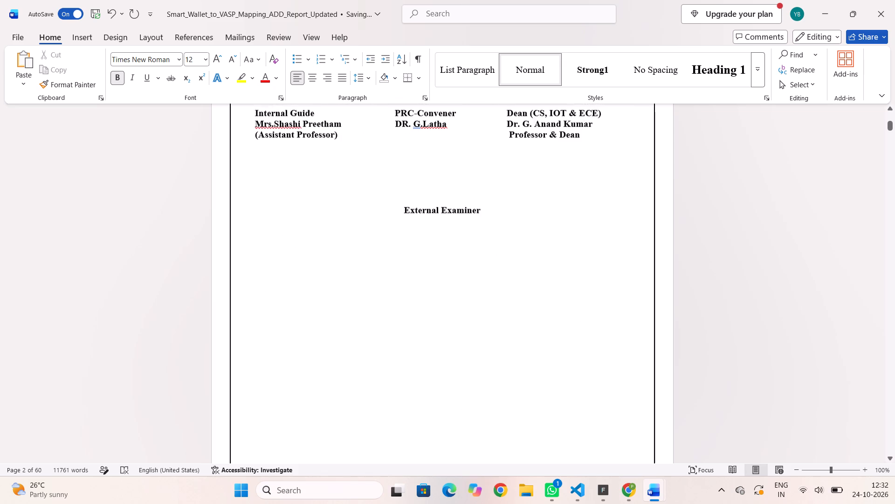
{"action": "scroll", "coordinate": [580, 374], "scroll_direction": "down", "scroll_amount": 1}
{"action": "key", "text": "Return"}
{"action": "key", "text": "Return"}
{"action": "key", "text": "Return"}
{"action": "key", "text": "Return"}
{"action": "key", "text": "Return"}
{"action": "key", "text": "Return"}
{"action": "key", "text": "Return"}
{"action": "key", "text": "Return"}
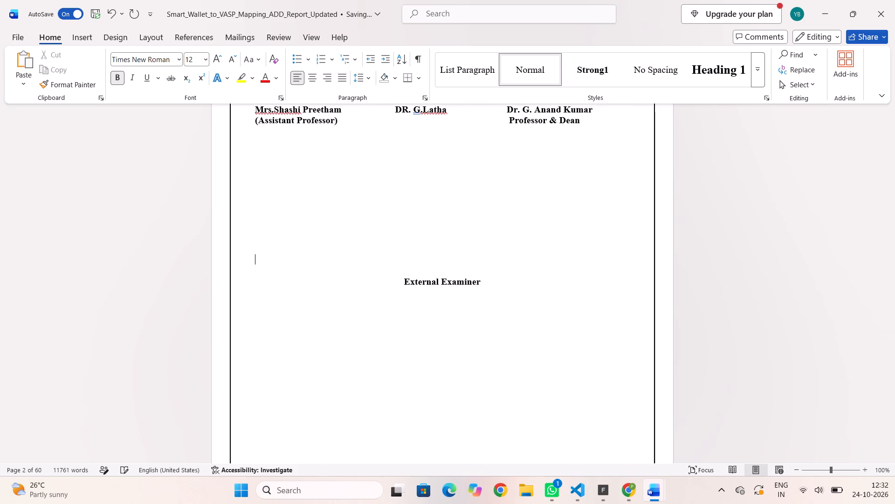
Set 1.5 line spacing on the certificate text from the department heading through the signature block.
{"action": "scroll", "coordinate": [580, 374], "scroll_direction": "up", "scroll_amount": 3}
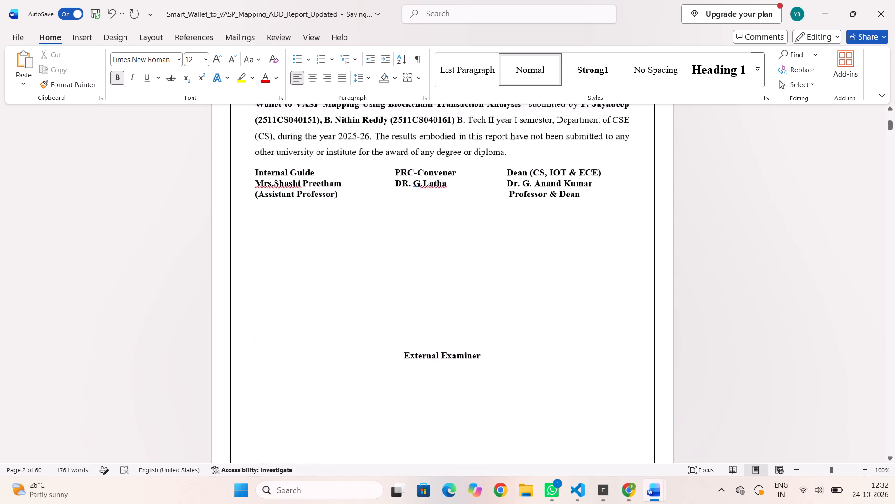
{"action": "scroll", "coordinate": [580, 374], "scroll_direction": "up", "scroll_amount": 1}
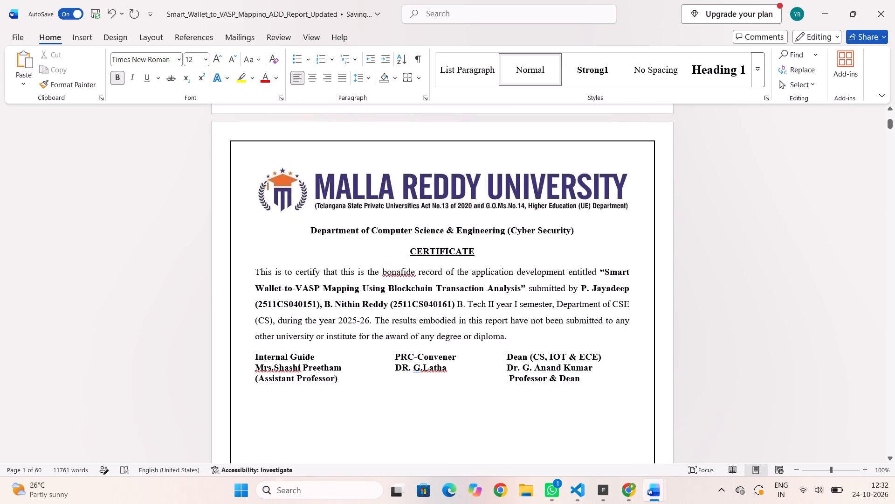
{"action": "left_click_drag", "start_coordinate": [305, 232], "coordinate": [411, 359]}
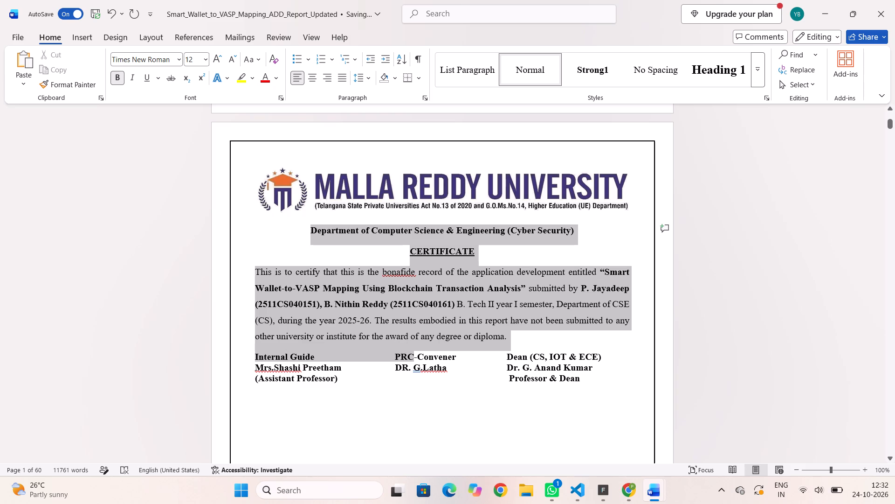
{"action": "left_click_drag", "start_coordinate": [411, 359], "coordinate": [576, 390]}
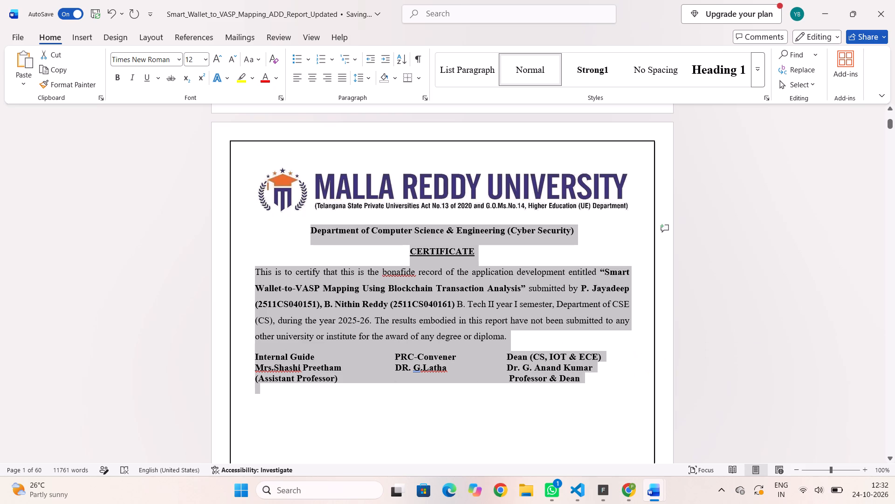
{"action": "left_click", "coordinate": [368, 82]}
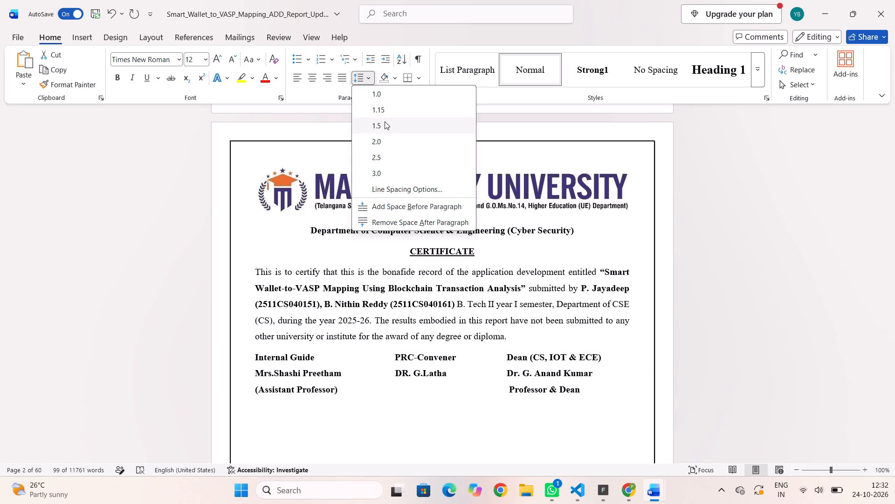
{"action": "left_click", "coordinate": [385, 121]}
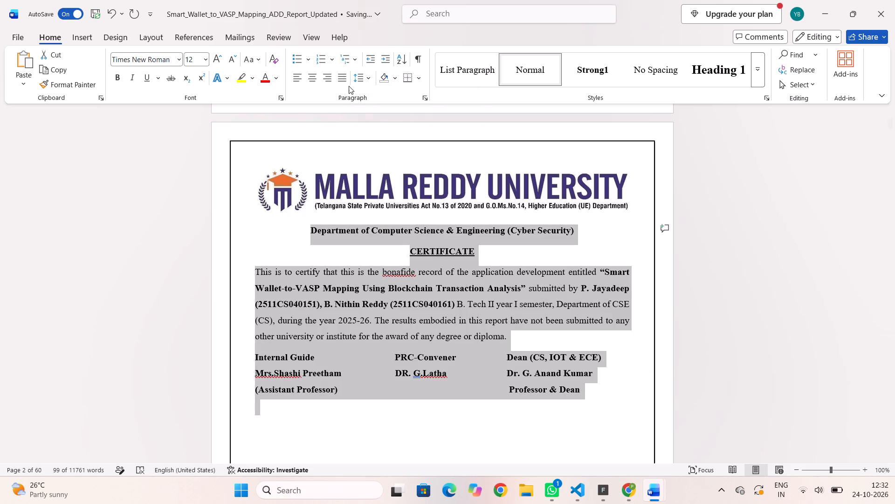
Justify the certificate text from the department heading through the signature block.
{"action": "left_click", "coordinate": [342, 80]}
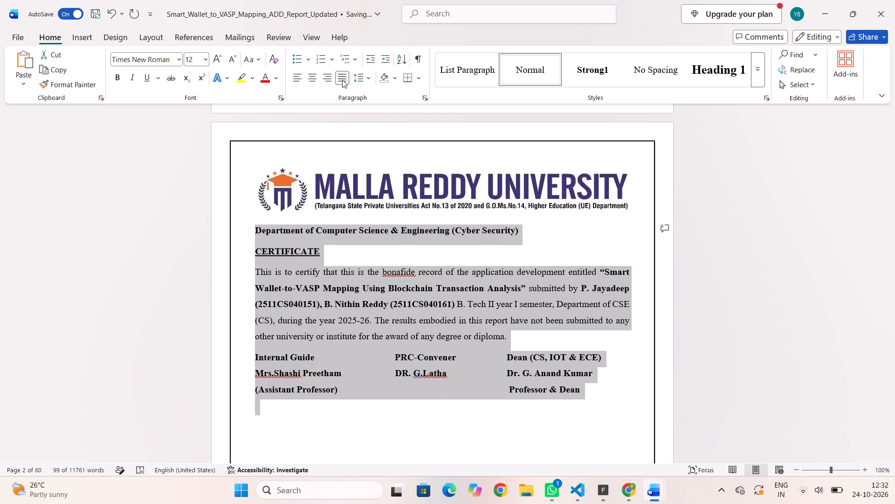
{"action": "left_click", "coordinate": [342, 80]}
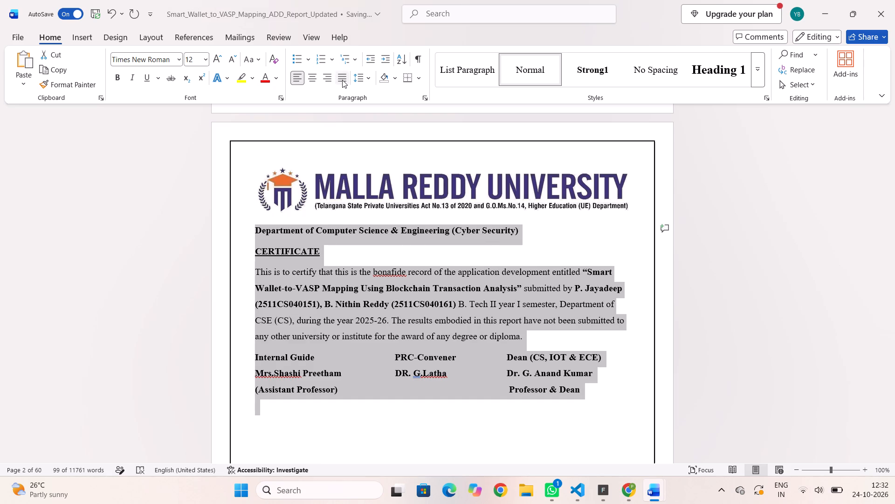
{"action": "left_click", "coordinate": [342, 80]}
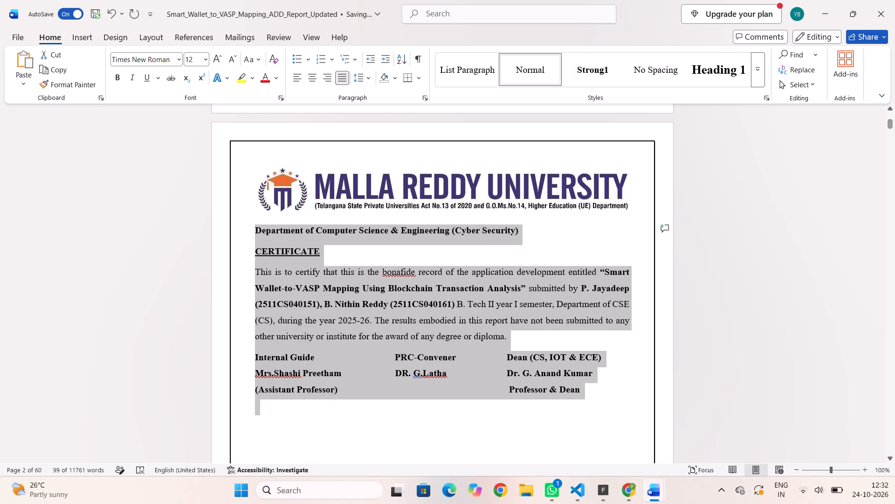
{"action": "left_click", "coordinate": [408, 214]}
Justify the table of student names and roll numbers below the date line on the declaration page.
{"action": "scroll", "coordinate": [404, 266], "scroll_direction": "down", "scroll_amount": 2}
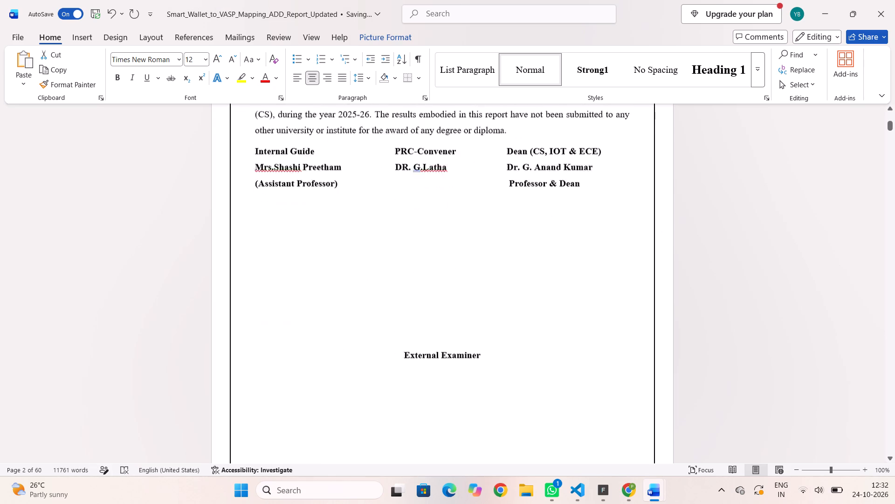
{"action": "scroll", "coordinate": [404, 266], "scroll_direction": "down", "scroll_amount": 3}
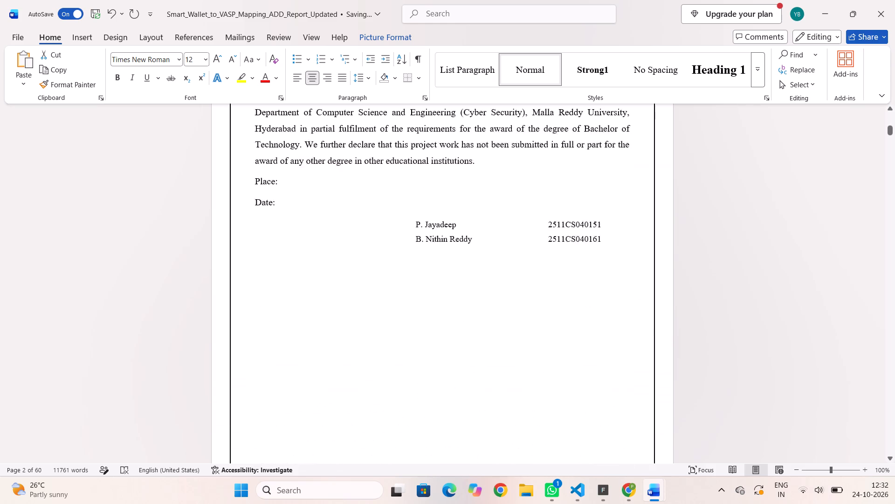
{"action": "scroll", "coordinate": [404, 260], "scroll_direction": "up", "scroll_amount": 2}
{"action": "scroll", "coordinate": [404, 260], "scroll_direction": "down", "scroll_amount": 3}
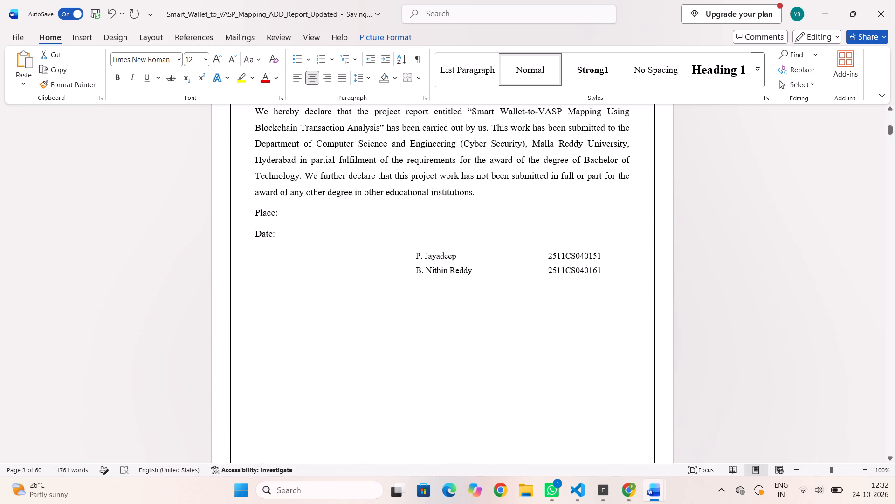
{"action": "left_click_drag", "start_coordinate": [415, 255], "coordinate": [426, 264]}
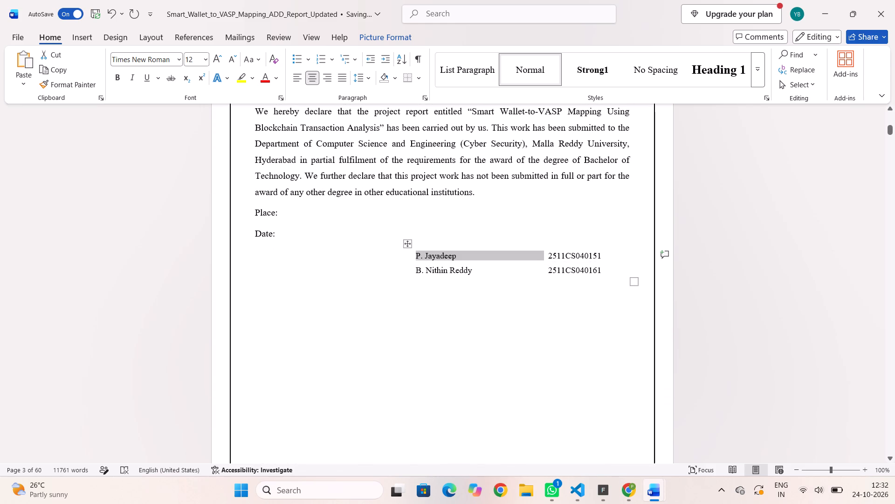
{"action": "left_click_drag", "start_coordinate": [426, 264], "coordinate": [599, 279]}
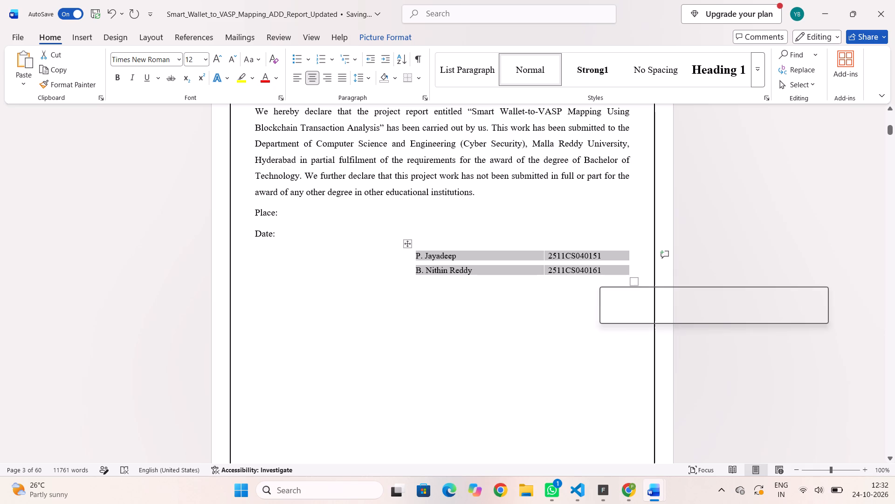
{"action": "left_click", "coordinate": [340, 76]}
{"action": "left_click", "coordinate": [340, 76]}
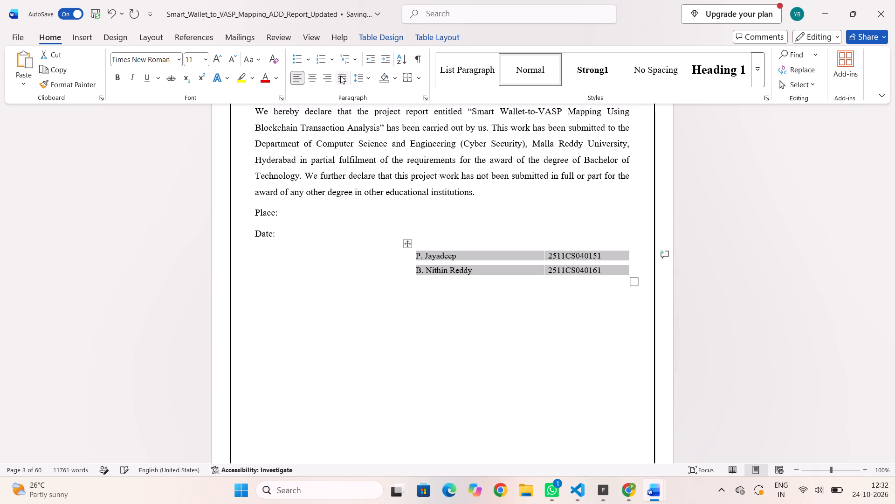
{"action": "left_click", "coordinate": [335, 78]}
Check the line spacing applied to the declaration text, from the opening paragraph through the date line.
{"action": "left_click", "coordinate": [475, 319]}
{"action": "scroll", "coordinate": [447, 248], "scroll_direction": "up", "scroll_amount": 2}
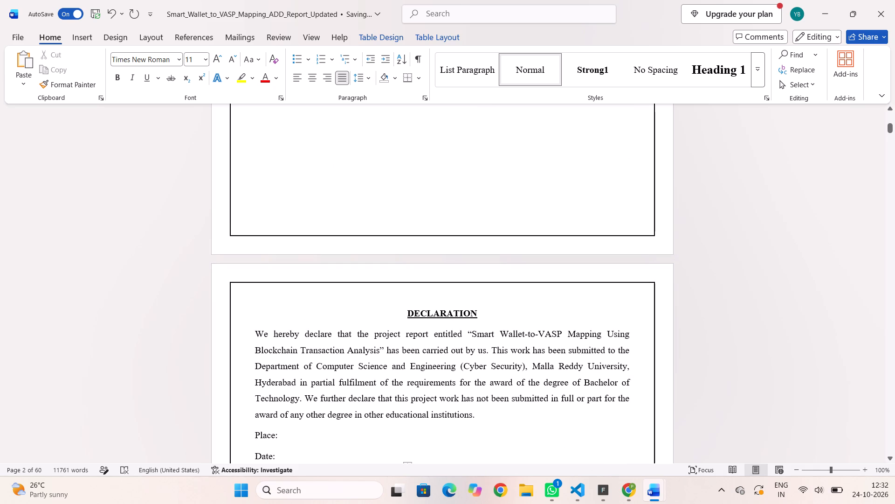
{"action": "left_click_drag", "start_coordinate": [255, 330], "coordinate": [302, 474]}
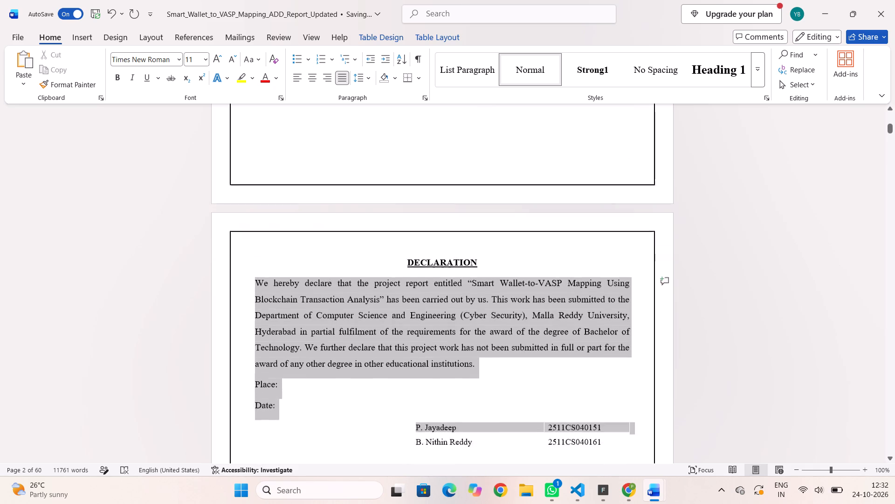
{"action": "left_click_drag", "start_coordinate": [302, 474], "coordinate": [288, 357]}
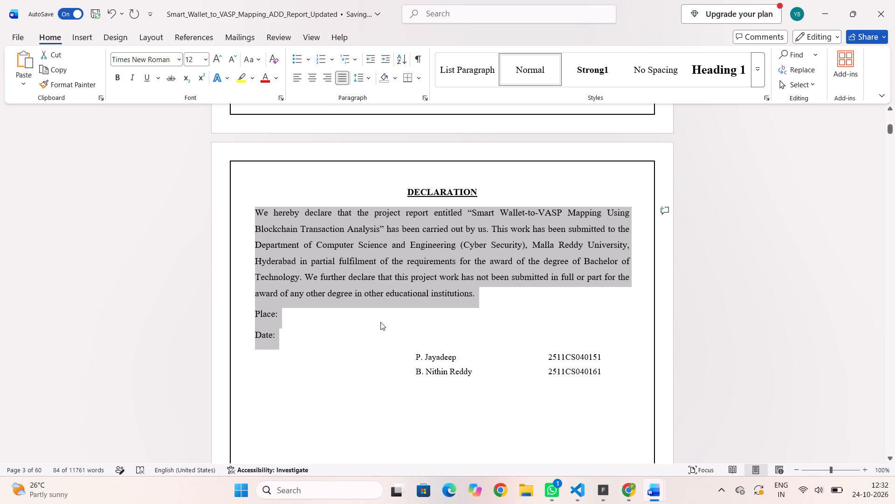
{"action": "left_click", "coordinate": [369, 74]}
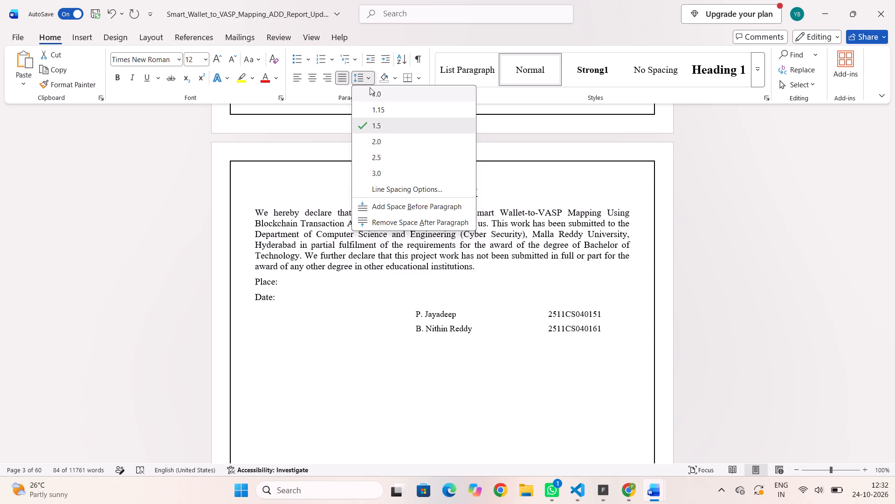
{"action": "left_click", "coordinate": [354, 331]}
Check the line spacing applied to the acknowledgement paragraph.
{"action": "scroll", "coordinate": [354, 331], "scroll_direction": "down", "scroll_amount": 2}
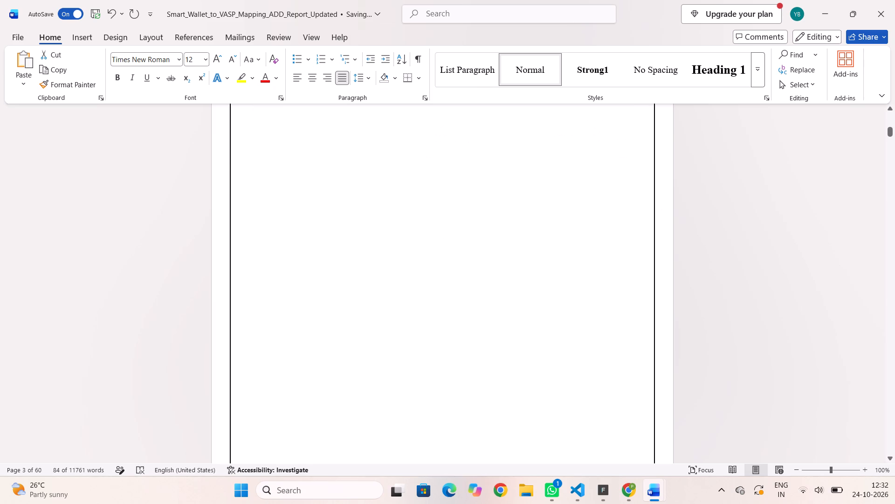
{"action": "left_click", "coordinate": [354, 331]}
{"action": "scroll", "coordinate": [354, 331], "scroll_direction": "down", "scroll_amount": 4}
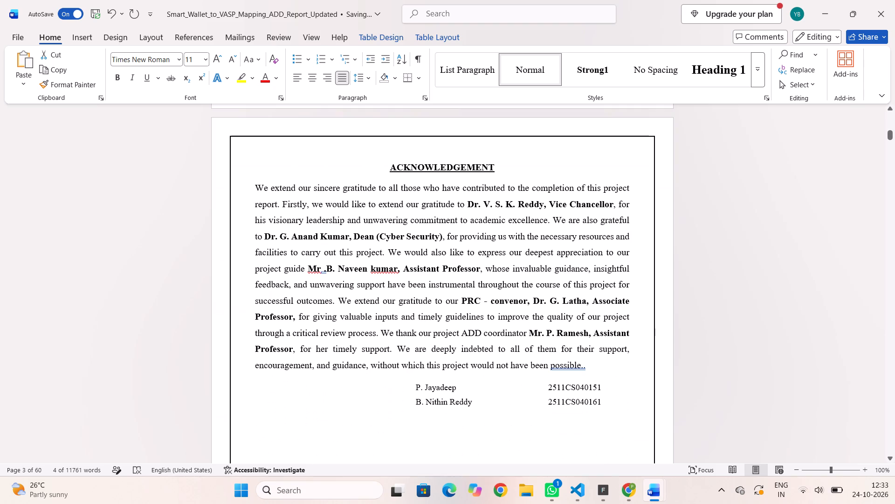
{"action": "left_click_drag", "start_coordinate": [254, 186], "coordinate": [413, 336]}
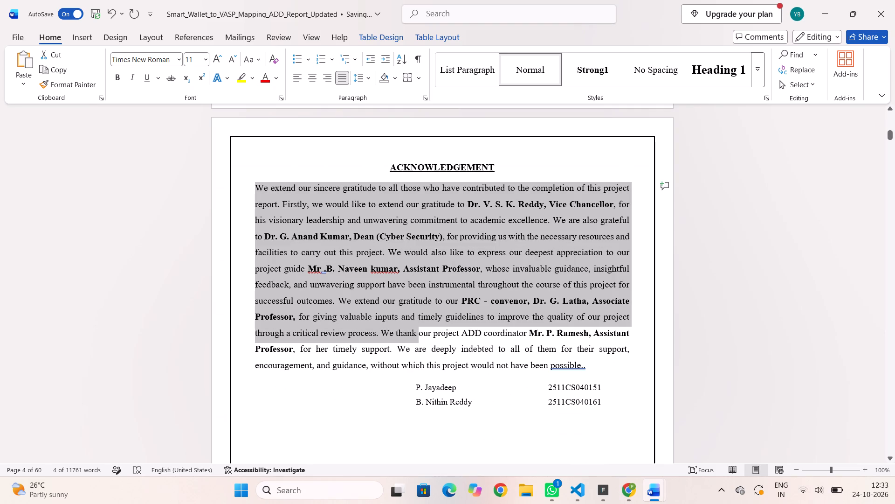
{"action": "left_click_drag", "start_coordinate": [413, 336], "coordinate": [583, 360]}
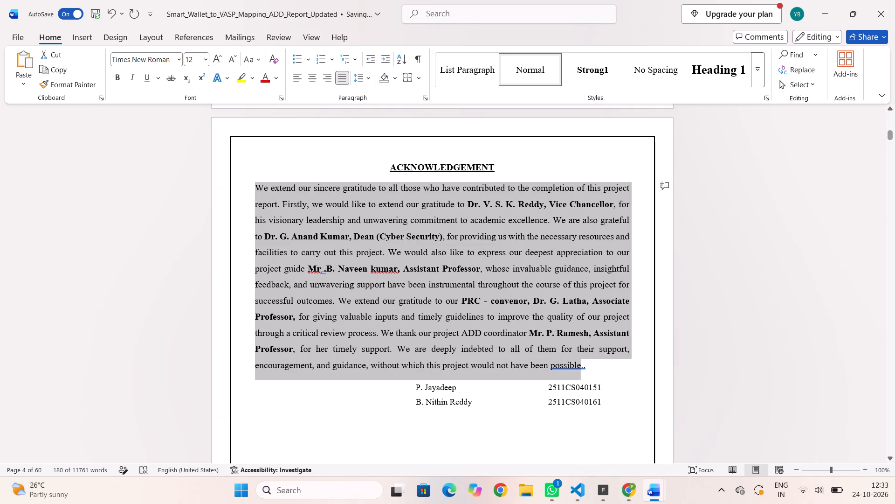
{"action": "left_click", "coordinate": [366, 82]}
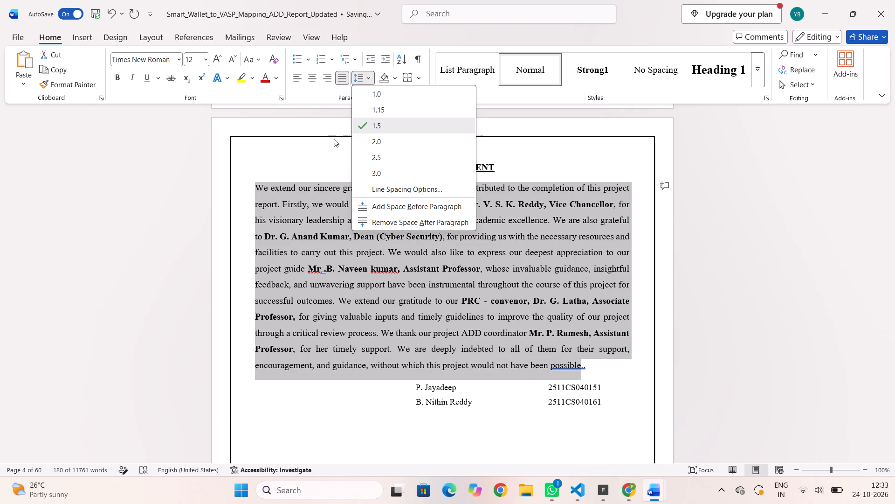
{"action": "left_click", "coordinate": [263, 170]}
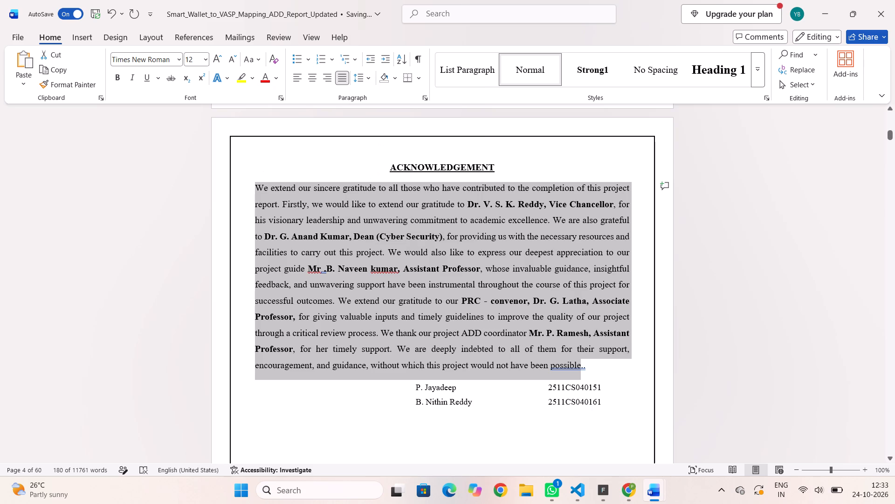
Review the layout from the end of the acknowledgement page to the start of the abstract.
{"action": "scroll", "coordinate": [263, 170], "scroll_direction": "down", "scroll_amount": 2}
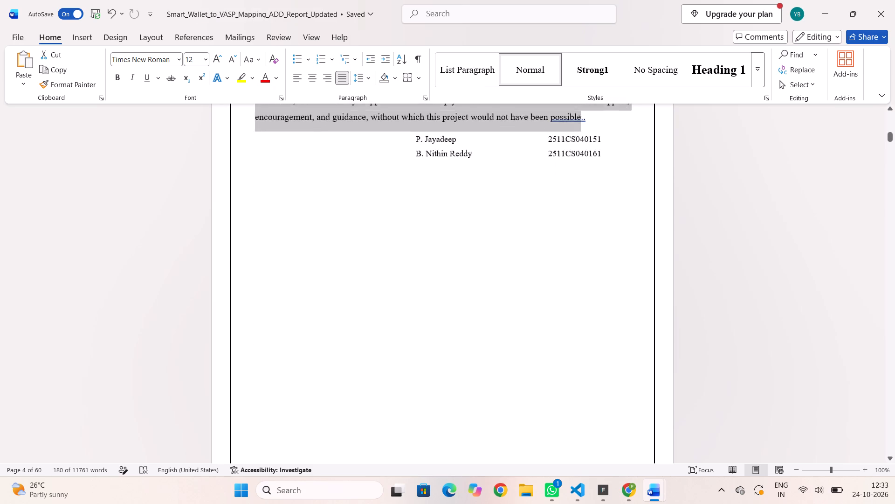
{"action": "scroll", "coordinate": [263, 170], "scroll_direction": "down", "scroll_amount": 2}
{"action": "scroll", "coordinate": [263, 170], "scroll_direction": "up", "scroll_amount": 3}
{"action": "scroll", "coordinate": [263, 170], "scroll_direction": "down", "scroll_amount": 2}
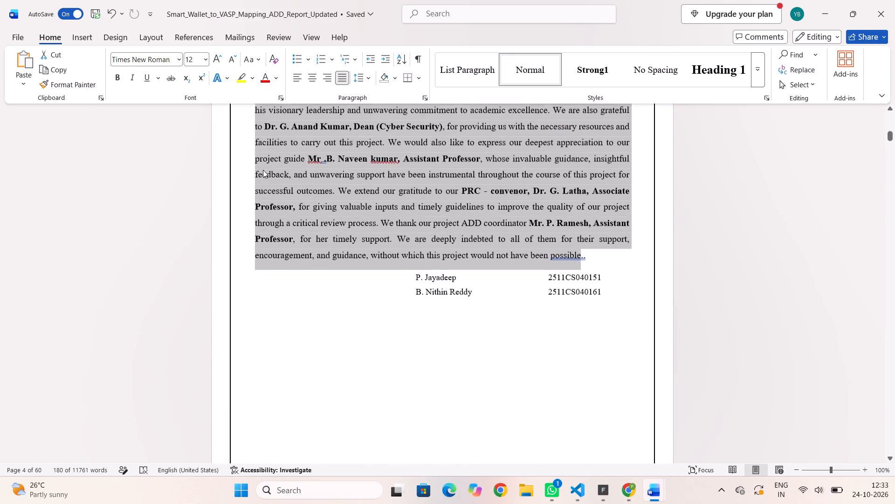
{"action": "scroll", "coordinate": [263, 170], "scroll_direction": "down", "scroll_amount": 4}
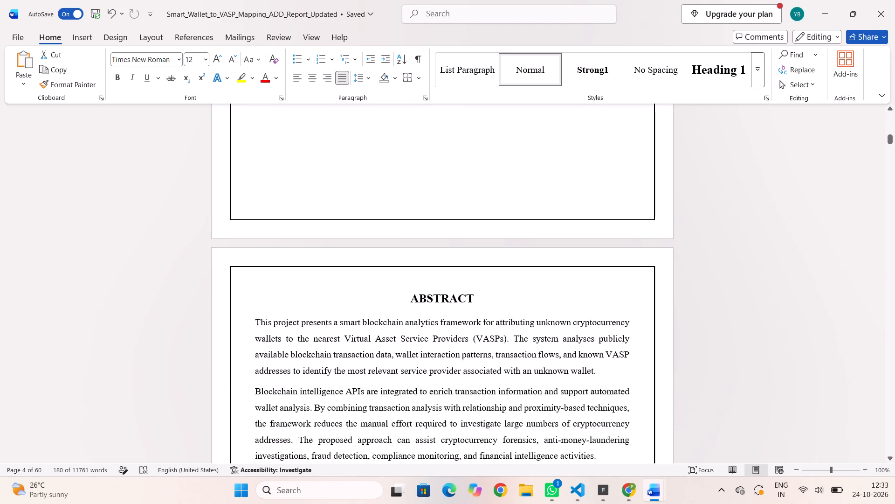
{"action": "left_click", "coordinate": [299, 341]}
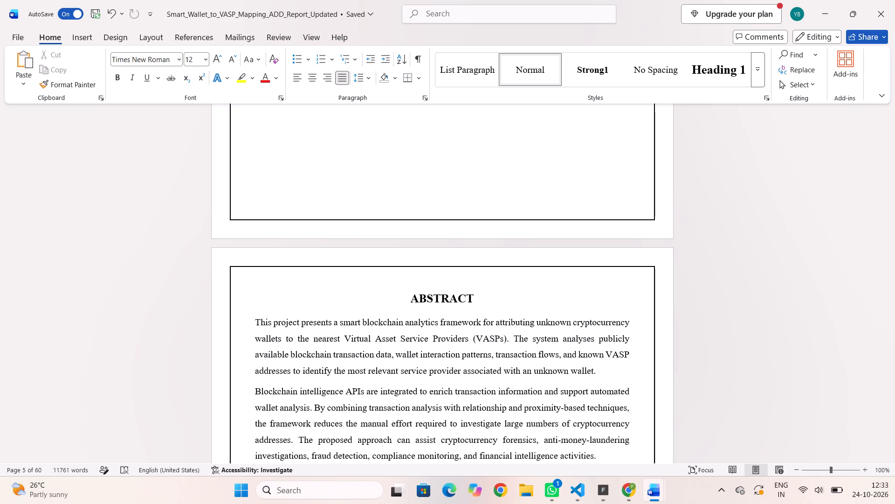
Replace the name under "Internal Guide" in the certificate's signature block with the project guide's name given on the cover page, prefixed "Mr.".
{"action": "scroll", "coordinate": [312, 322], "scroll_direction": "up", "scroll_amount": 8}
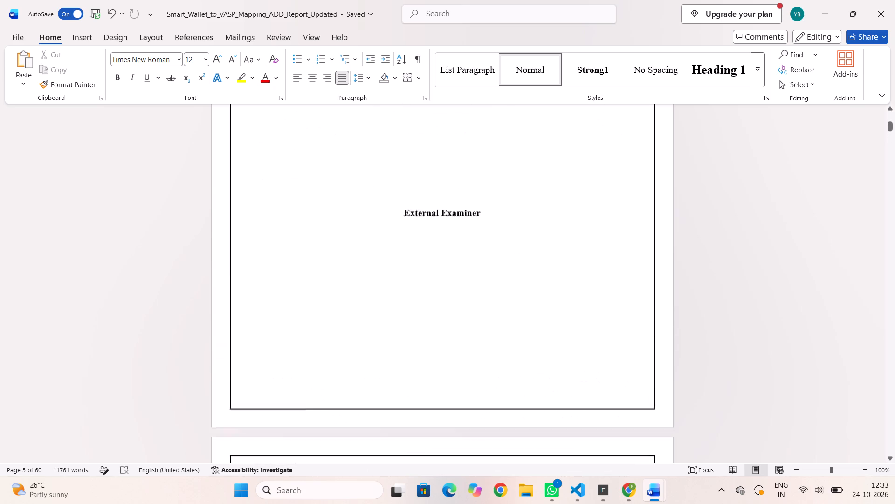
{"action": "scroll", "coordinate": [312, 322], "scroll_direction": "up", "scroll_amount": 1}
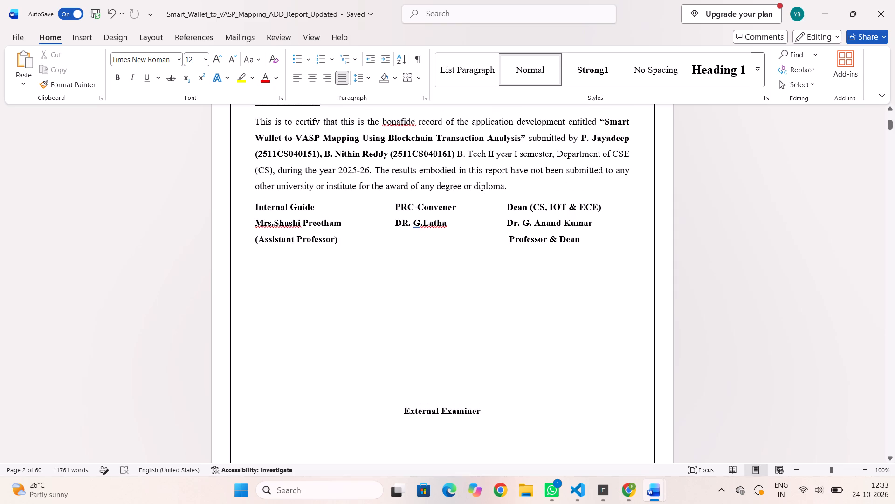
{"action": "left_click", "coordinate": [344, 225]}
{"action": "key", "text": "BackSpace"}
{"action": "key", "text": "BackSpace"}
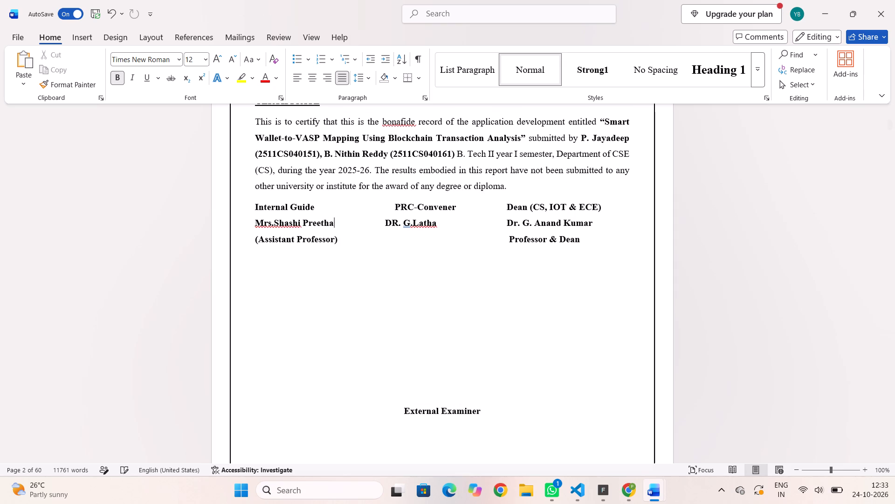
{"action": "key", "text": "BackSpace"}
{"action": "key", "text": "BackSpace"}
{"action": "key", "text": "BackSpace"}
{"action": "key", "text": "BackSpace"}
{"action": "key", "text": "BackSpace"}
{"action": "key", "text": "BackSpace"}
{"action": "key", "text": "BackSpace"}
{"action": "key", "text": "BackSpace"}
{"action": "key", "text": "BackSpace"}
{"action": "key", "text": "BackSpace"}
{"action": "key", "text": "BackSpace"}
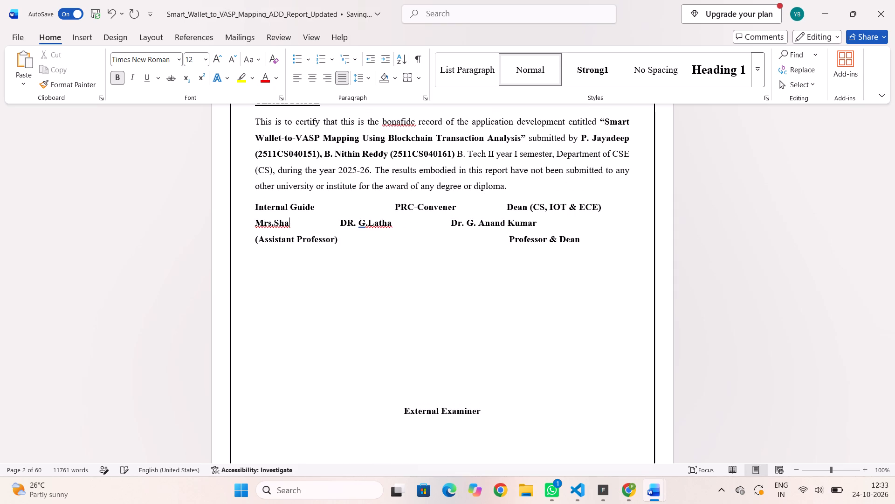
{"action": "key", "text": "BackSpace"}
{"action": "key", "text": "BackSpace"}
{"action": "key", "text": "BackSpace"}
{"action": "key", "text": "BackSpace"}
{"action": "key", "text": "BackSpace"}
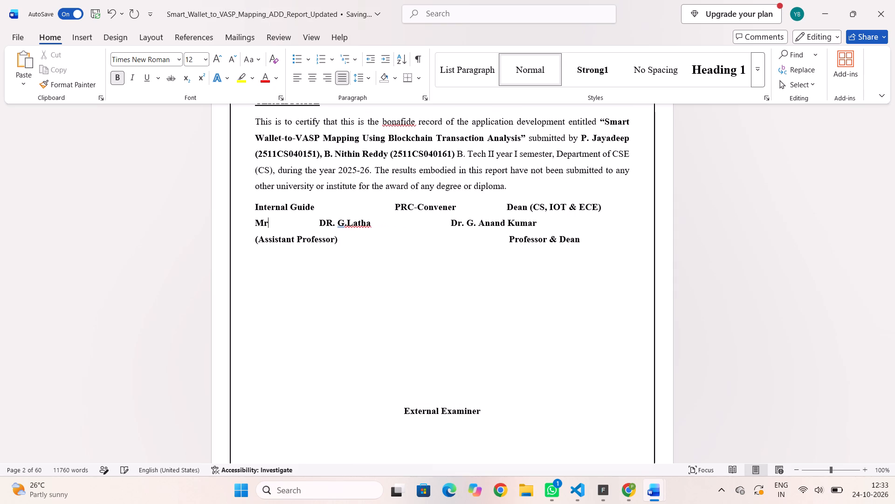
{"action": "key", "text": "period"}
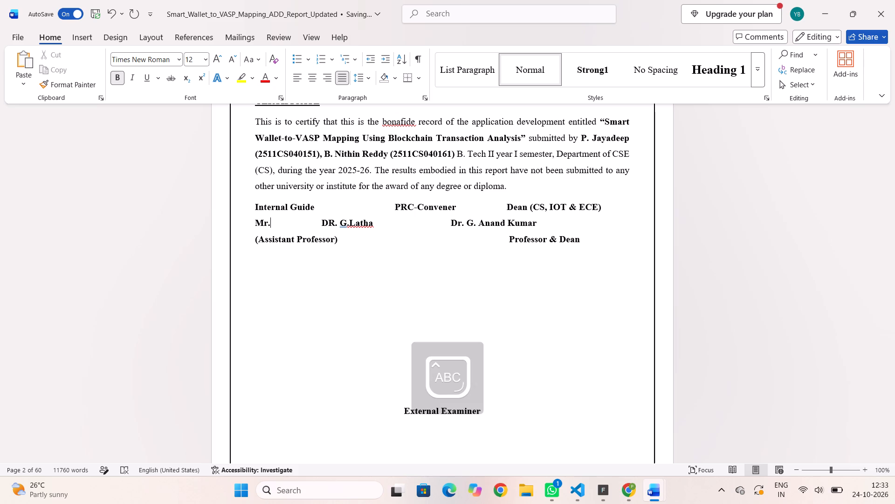
{"action": "key", "text": "n"}
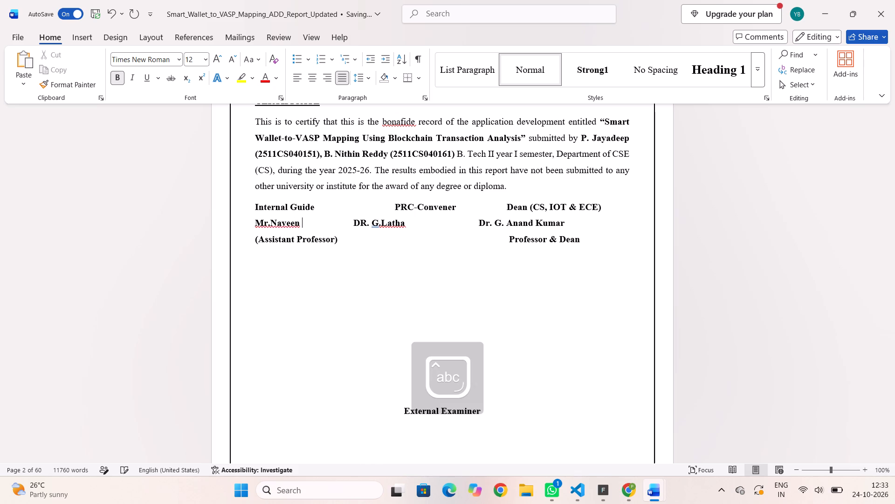
{"action": "type", "text": "kumar"}
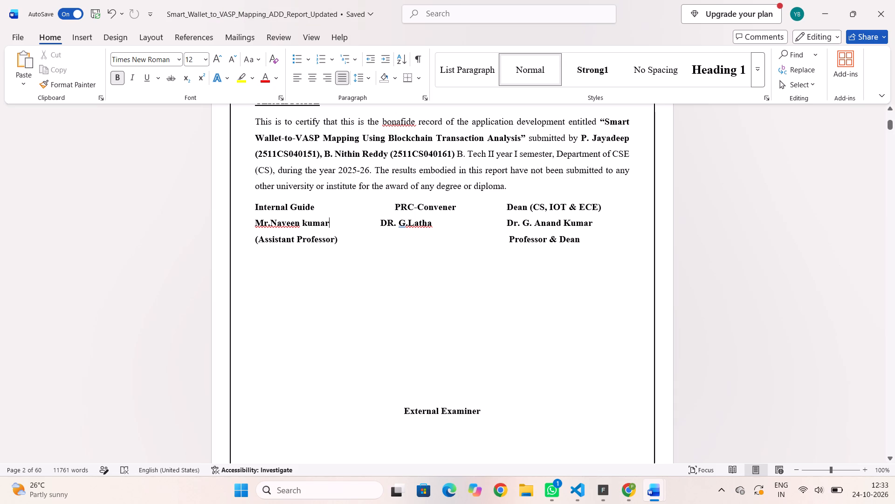
Insert eight spaces before the PRC convener's name to realign it under the "PRC-Convener" heading.
{"action": "left_click_drag", "start_coordinate": [380, 222], "coordinate": [374, 224]}
{"action": "left_click", "coordinate": [374, 224]}
{"action": "key", "text": "space"}
{"action": "key", "text": "space"}
{"action": "key", "text": "space"}
{"action": "key", "text": "space"}
{"action": "key", "text": "space"}
{"action": "key", "text": "space"}
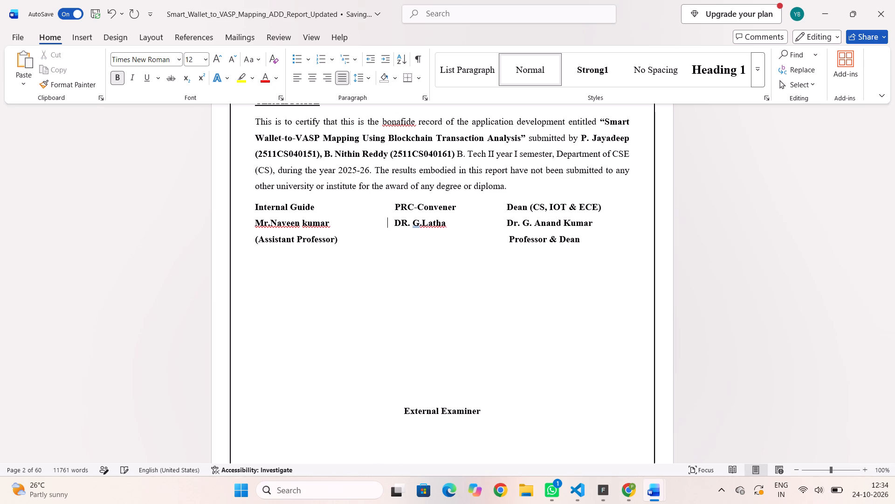
{"action": "key", "text": "space"}
{"action": "key", "text": "space"}
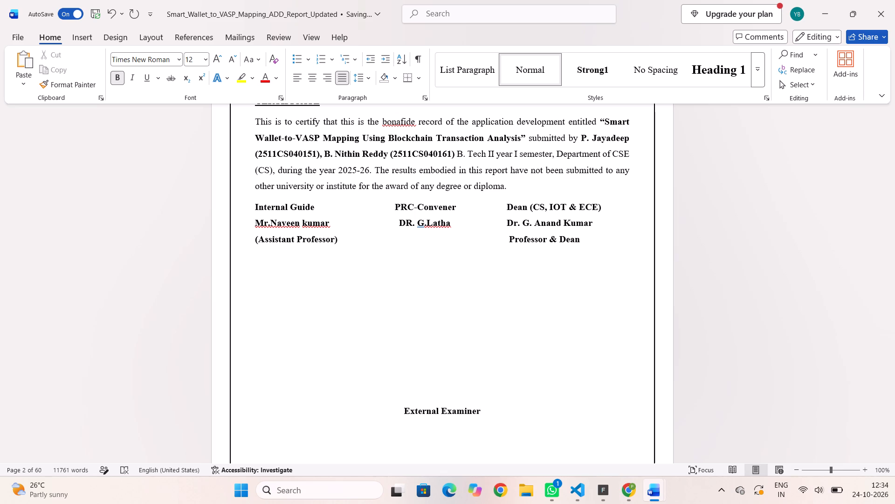
Review the front matter pages from the cover page through the table of contents.
{"action": "scroll", "coordinate": [392, 282], "scroll_direction": "up", "scroll_amount": 3}
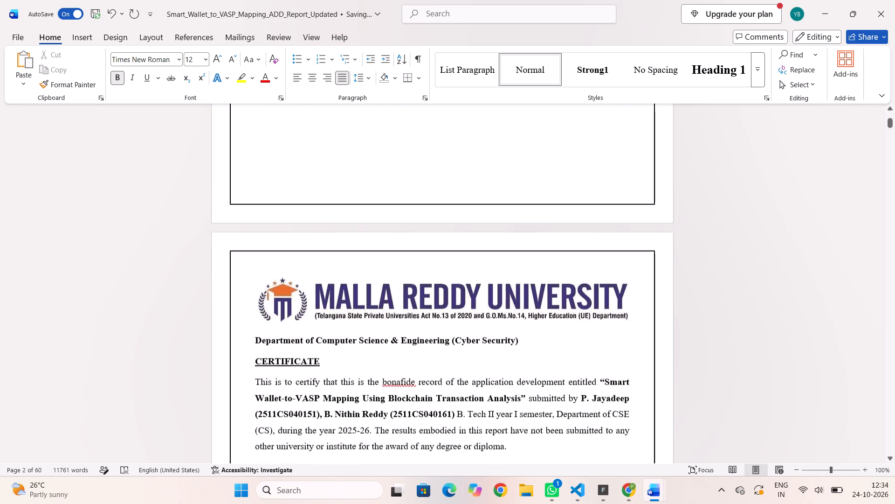
{"action": "scroll", "coordinate": [392, 282], "scroll_direction": "up", "scroll_amount": 3}
{"action": "scroll", "coordinate": [392, 282], "scroll_direction": "down", "scroll_amount": 3}
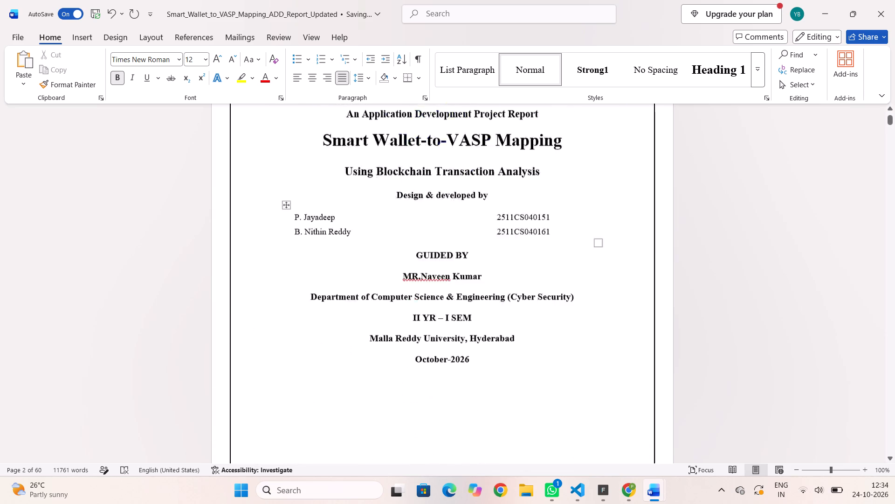
{"action": "scroll", "coordinate": [392, 282], "scroll_direction": "down", "scroll_amount": 4}
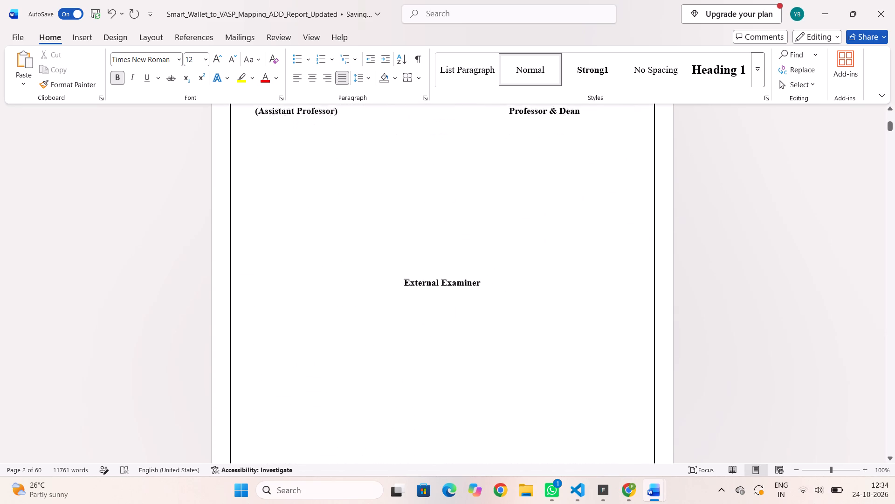
{"action": "scroll", "coordinate": [392, 282], "scroll_direction": "down", "scroll_amount": 5}
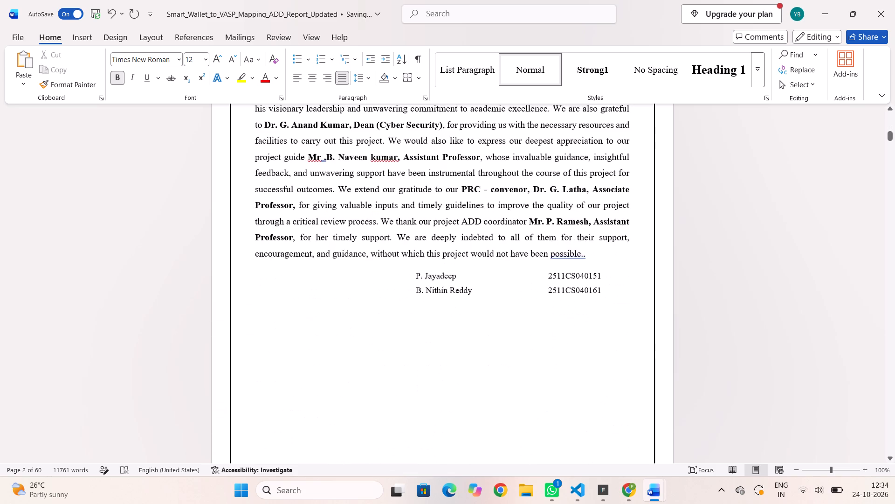
{"action": "scroll", "coordinate": [392, 282], "scroll_direction": "down", "scroll_amount": 5}
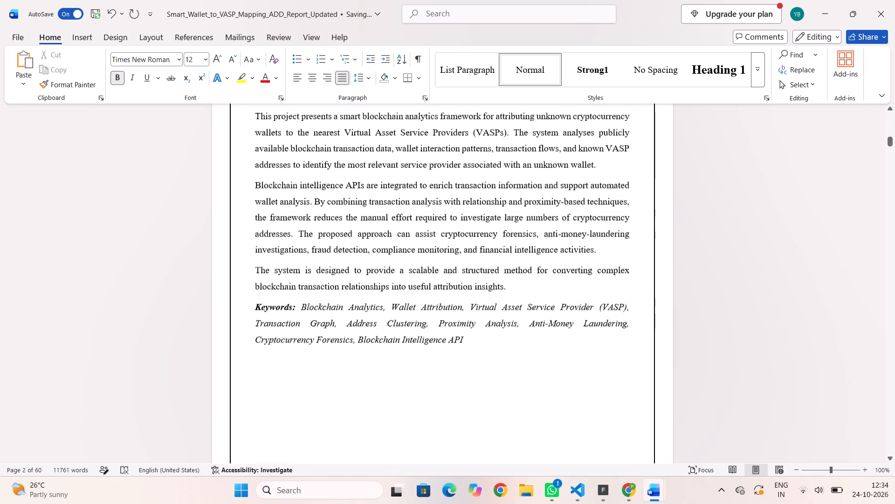
{"action": "scroll", "coordinate": [392, 282], "scroll_direction": "down", "scroll_amount": 4}
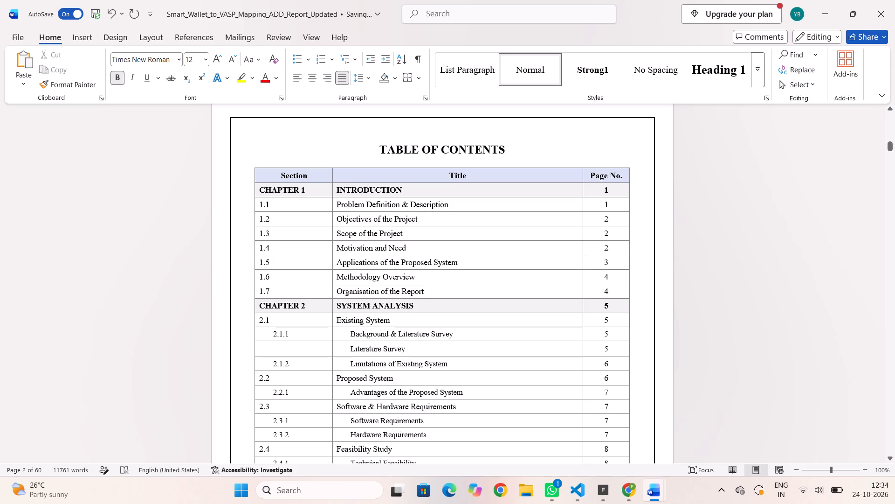
Indent section number 1.1 in the table of contents with six leading spaces.
{"action": "left_click", "coordinate": [280, 202]}
{"action": "left_click", "coordinate": [280, 202]}
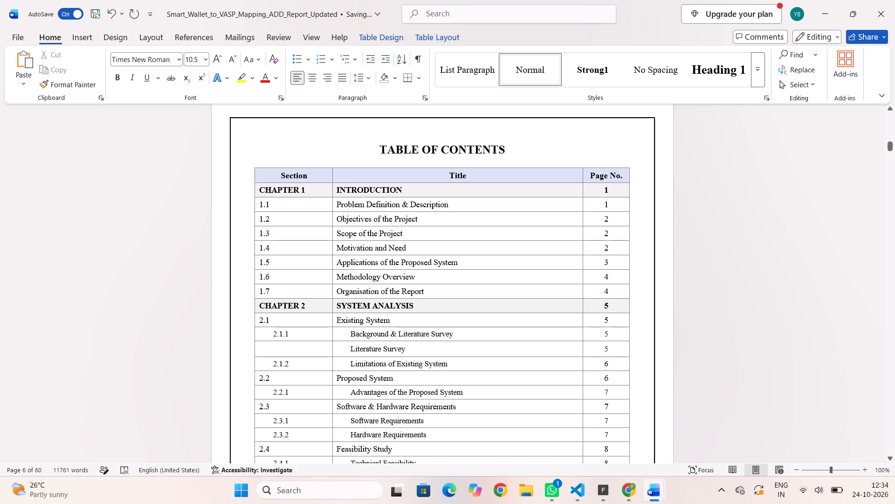
{"action": "key", "text": "Left"}
{"action": "key", "text": "Left"}
{"action": "key", "text": "Left"}
{"action": "key", "text": "space"}
{"action": "key", "text": "space"}
{"action": "key", "text": "space"}
{"action": "key", "text": "space"}
{"action": "key", "text": "space"}
{"action": "key", "text": "space"}
Indent section number 1.2 in the table of contents with six leading spaces.
{"action": "key", "text": "Down"}
{"action": "key", "text": "Left"}
{"action": "key", "text": "Left"}
{"action": "key", "text": "Left"}
{"action": "key", "text": "space"}
{"action": "key", "text": "space"}
{"action": "key", "text": "space"}
{"action": "key", "text": "space"}
{"action": "key", "text": "space"}
{"action": "key", "text": "space"}
Indent section number 1.3 in the table of contents with six leading spaces.
{"action": "key", "text": "Down"}
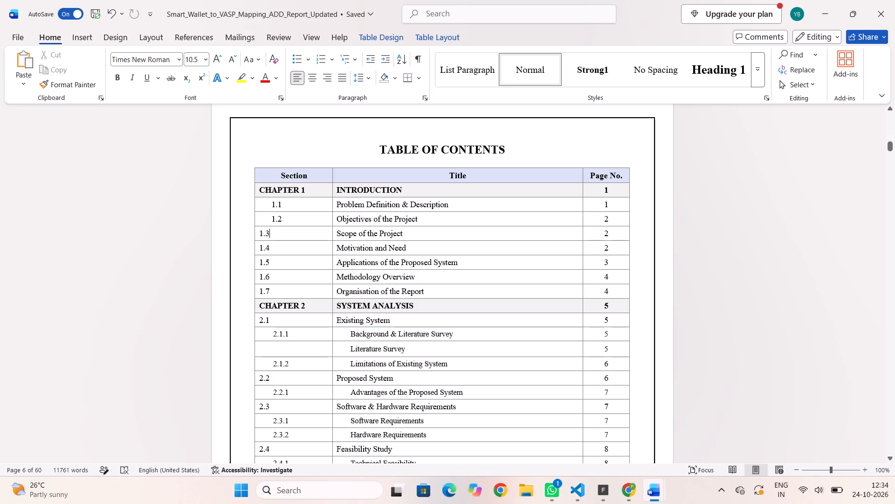
{"action": "key", "text": "Left"}
{"action": "key", "text": "Left"}
{"action": "key", "text": "Left"}
{"action": "key", "text": "Left"}
{"action": "key", "text": "space"}
{"action": "key", "text": "space"}
{"action": "key", "text": "space"}
{"action": "key", "text": "space"}
{"action": "key", "text": "space"}
{"action": "key", "text": "space"}
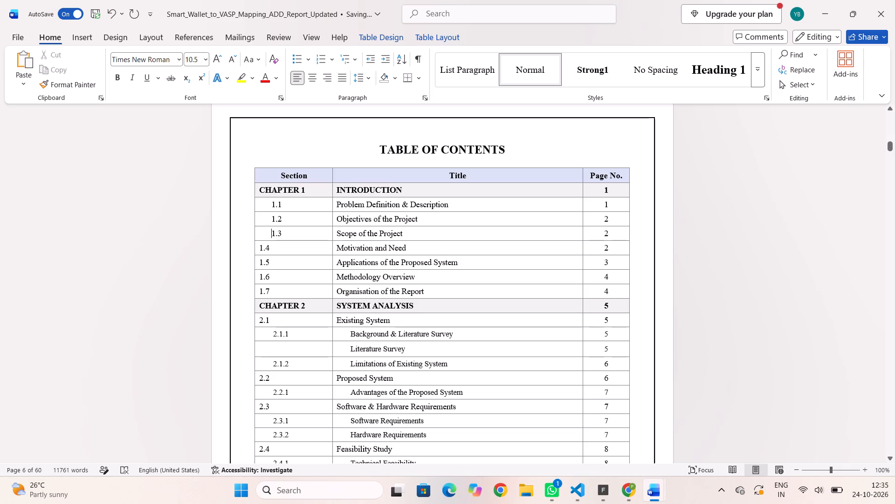
Indent section number 1.4 in the table of contents with six leading spaces.
{"action": "key", "text": "Down"}
{"action": "key", "text": "Left"}
{"action": "key", "text": "Left"}
{"action": "key", "text": "Left"}
{"action": "key", "text": "space"}
{"action": "key", "text": "space"}
{"action": "key", "text": "space"}
{"action": "key", "text": "space"}
{"action": "key", "text": "space"}
{"action": "key", "text": "space"}
Indent section number 1.5 in the table of contents with six leading spaces.
{"action": "key", "text": "Down"}
{"action": "key", "text": "Left"}
{"action": "key", "text": "Left"}
{"action": "key", "text": "Left"}
{"action": "key", "text": "space"}
{"action": "key", "text": "space"}
{"action": "key", "text": "space"}
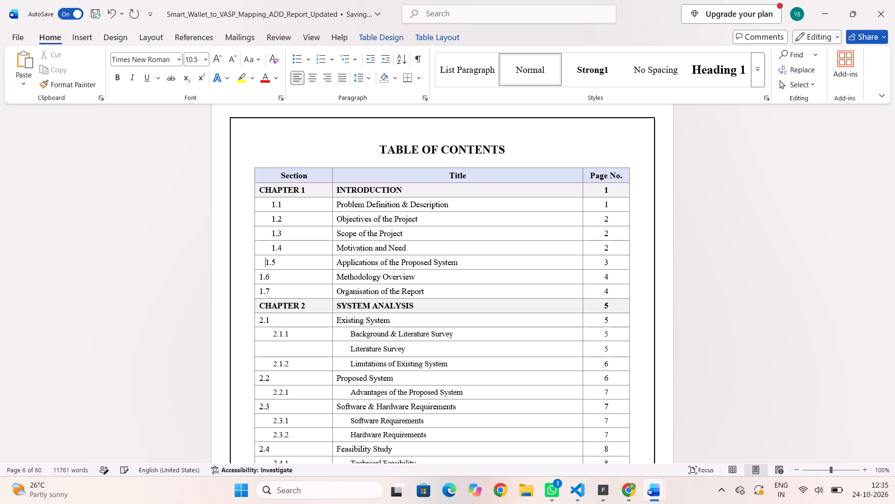
{"action": "key", "text": "space"}
{"action": "key", "text": "space"}
{"action": "key", "text": "space"}
Indent section number 1.6 in the table of contents with six leading spaces.
{"action": "key", "text": "Down"}
{"action": "key", "text": "Left"}
{"action": "key", "text": "Left"}
{"action": "key", "text": "Left"}
{"action": "key", "text": "Left"}
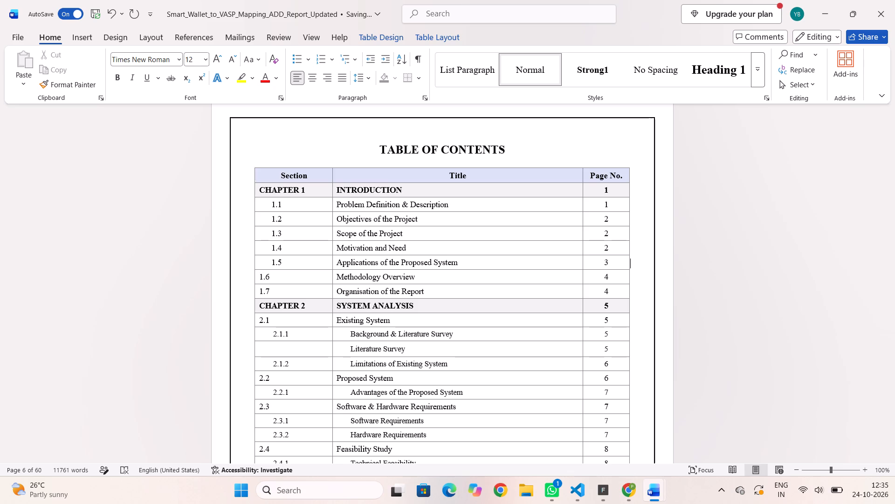
{"action": "key", "text": "space"}
{"action": "key", "text": "space"}
{"action": "key", "text": "space"}
{"action": "key", "text": "space"}
{"action": "key", "text": "space"}
{"action": "key", "text": "space"}
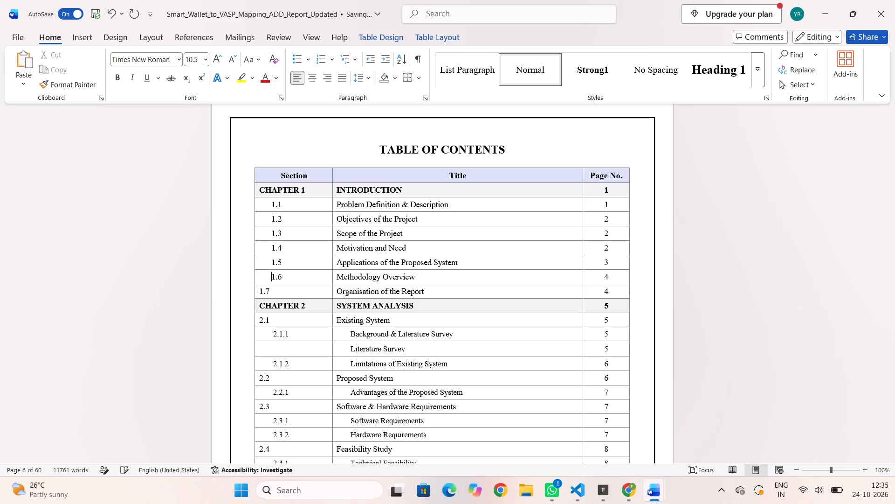
Indent section number 1.7 in the table of contents with six leading spaces.
{"action": "key", "text": "Down"}
{"action": "key", "text": "Left"}
{"action": "key", "text": "Left"}
{"action": "key", "text": "Left"}
{"action": "key", "text": "Left"}
{"action": "key", "text": "space"}
{"action": "key", "text": "space"}
{"action": "key", "text": "space"}
{"action": "key", "text": "space"}
{"action": "key", "text": "space"}
{"action": "key", "text": "space"}
Indent section number 2.1 under Chapter 2 in the table of contents with seven leading spaces.
{"action": "scroll", "coordinate": [267, 248], "scroll_direction": "down", "scroll_amount": 1}
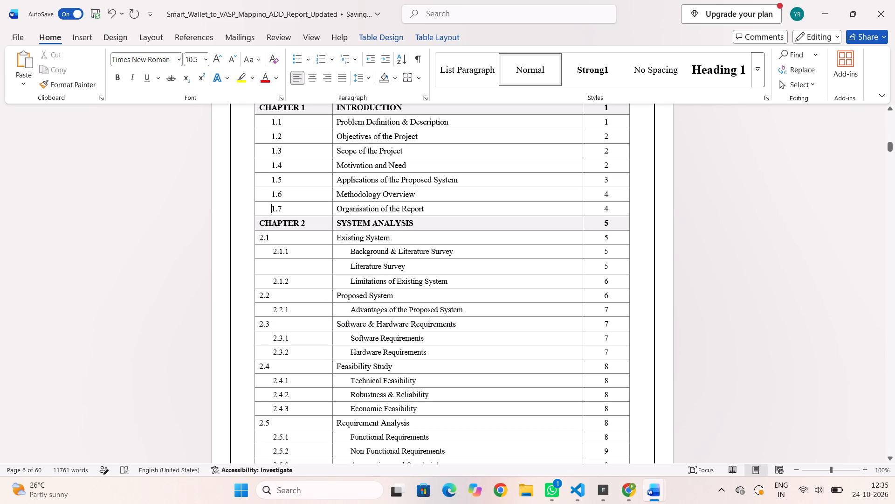
{"action": "left_click", "coordinate": [261, 237]}
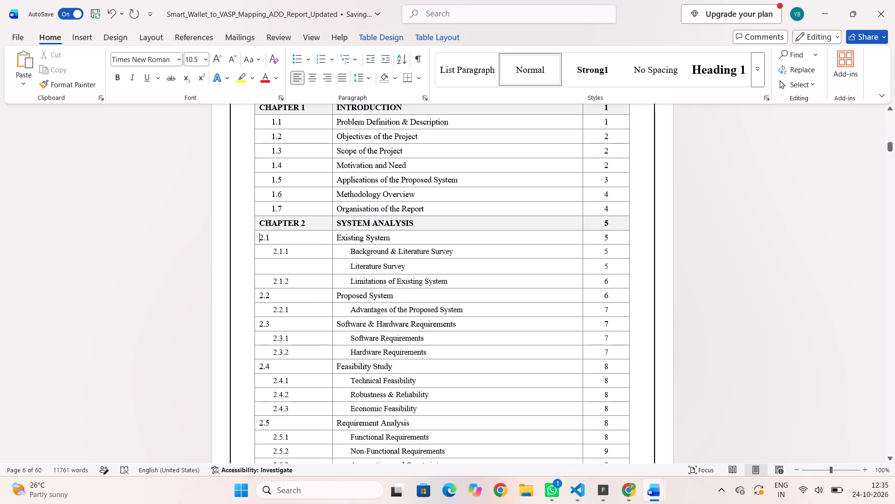
{"action": "key", "text": "space"}
{"action": "key", "text": "space"}
{"action": "key", "text": "space"}
{"action": "key", "text": "space"}
{"action": "key", "text": "space"}
{"action": "key", "text": "space"}
{"action": "key", "text": "space"}
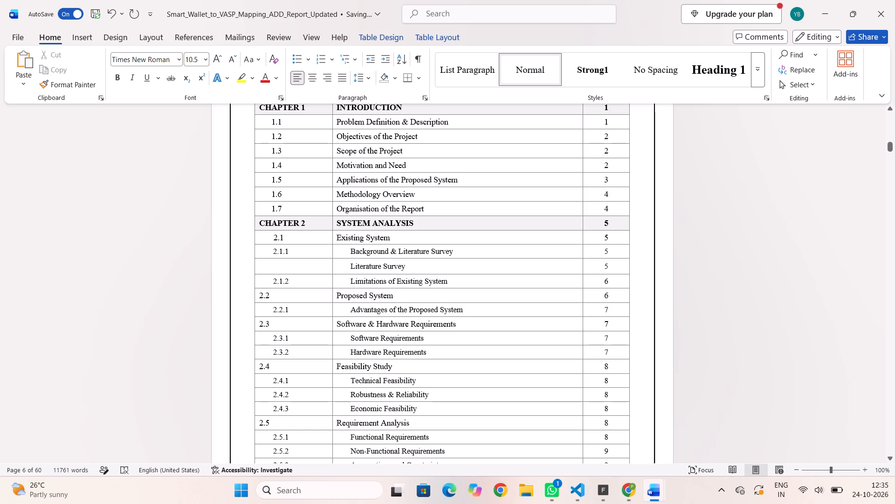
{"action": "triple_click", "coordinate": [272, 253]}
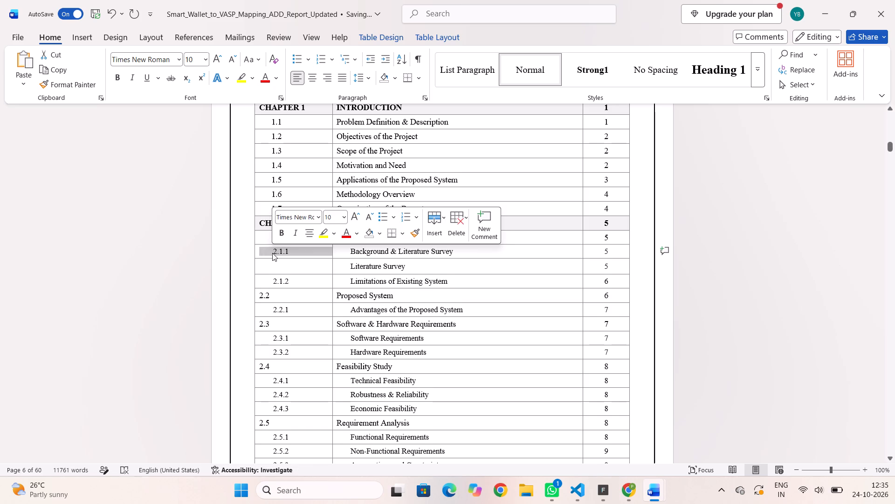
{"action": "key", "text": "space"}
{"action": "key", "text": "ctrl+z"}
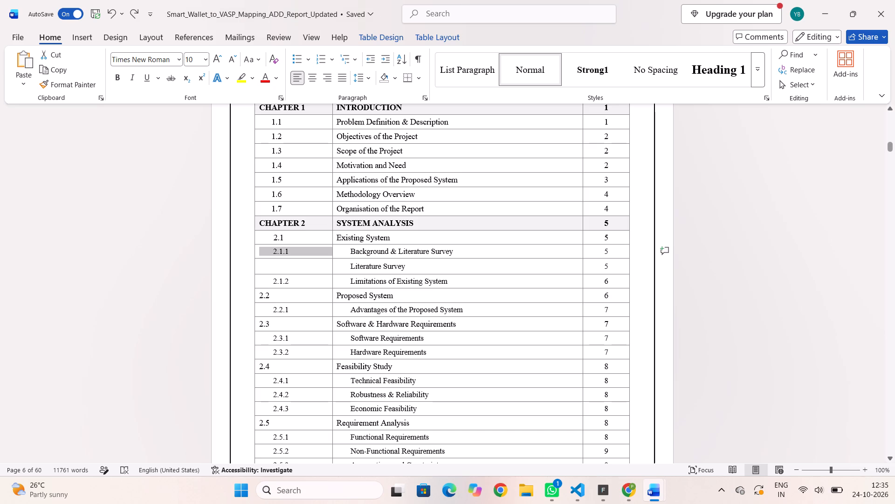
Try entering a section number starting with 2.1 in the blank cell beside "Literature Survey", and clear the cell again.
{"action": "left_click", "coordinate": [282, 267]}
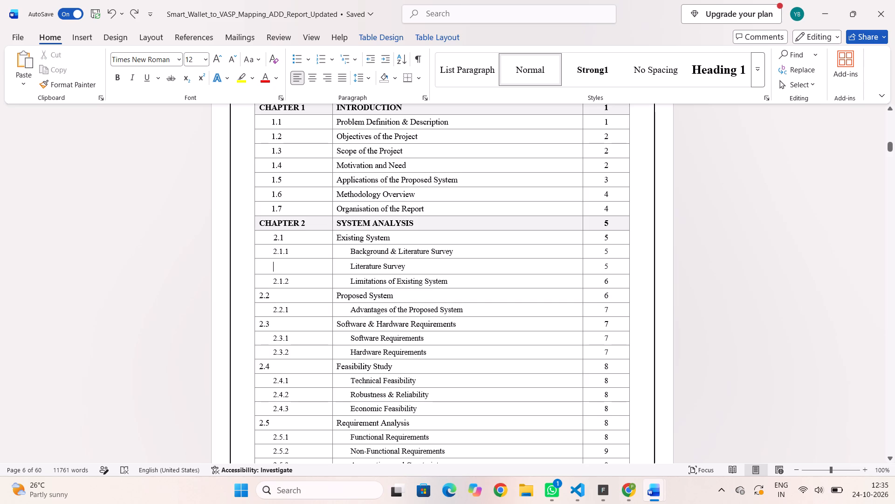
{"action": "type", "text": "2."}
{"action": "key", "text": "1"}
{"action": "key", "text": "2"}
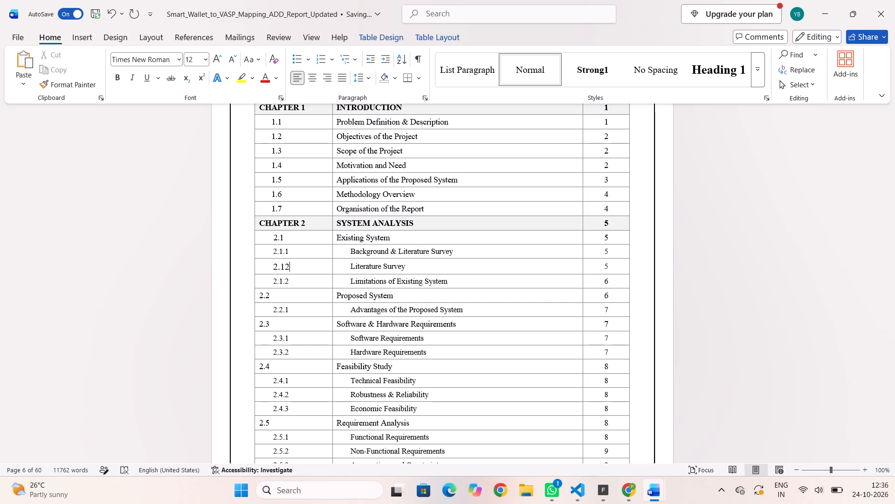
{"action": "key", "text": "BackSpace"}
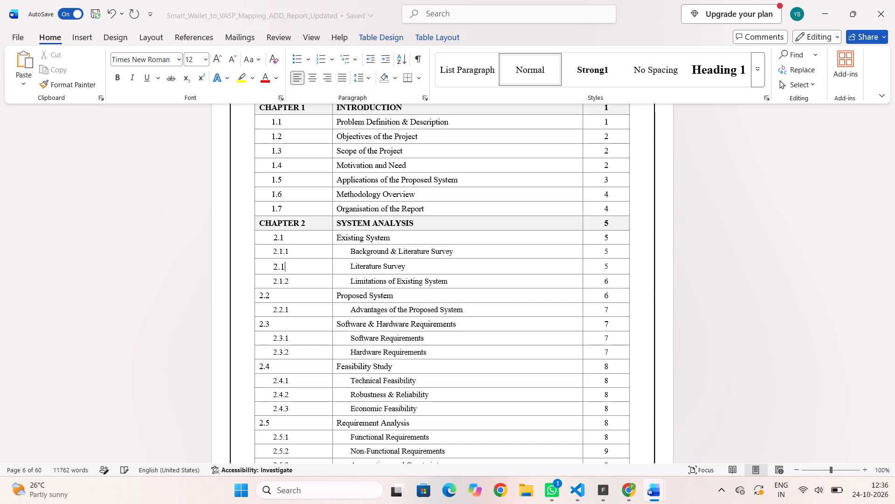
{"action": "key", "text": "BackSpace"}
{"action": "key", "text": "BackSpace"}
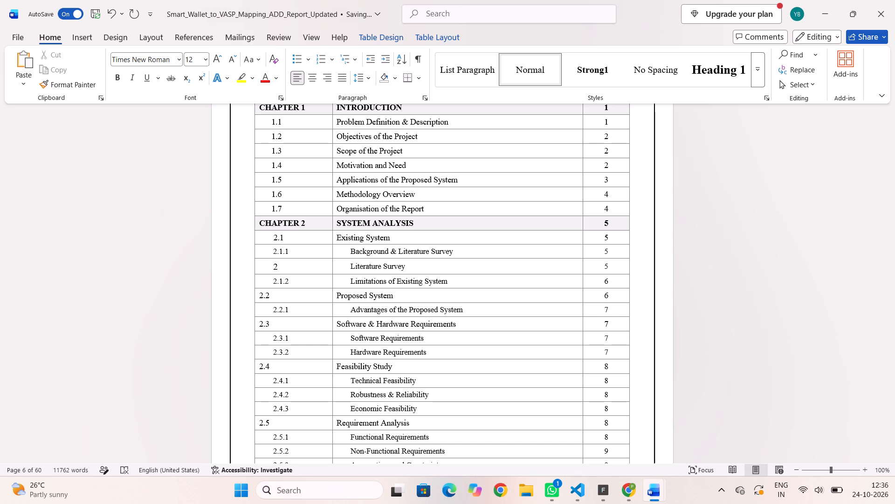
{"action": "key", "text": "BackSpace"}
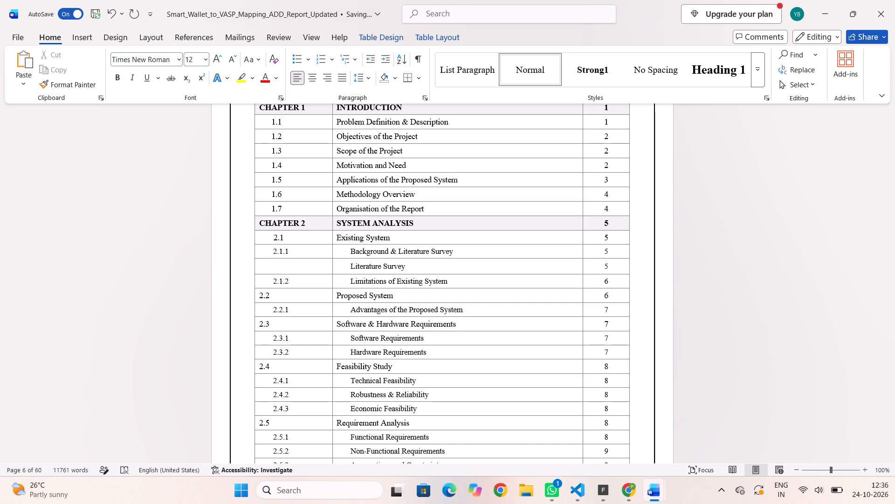
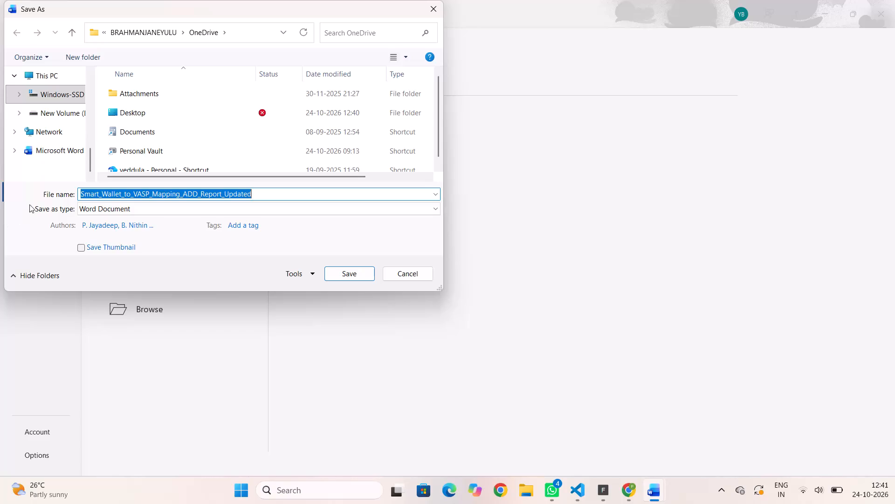
Save the report as a Word document named Smart_Wallet_to_VASP_Mapping_ADD_Report_Updated in the OneDrive folder.
{"action": "left_click", "coordinate": [29, 204]}
{"action": "key", "text": "Return"}
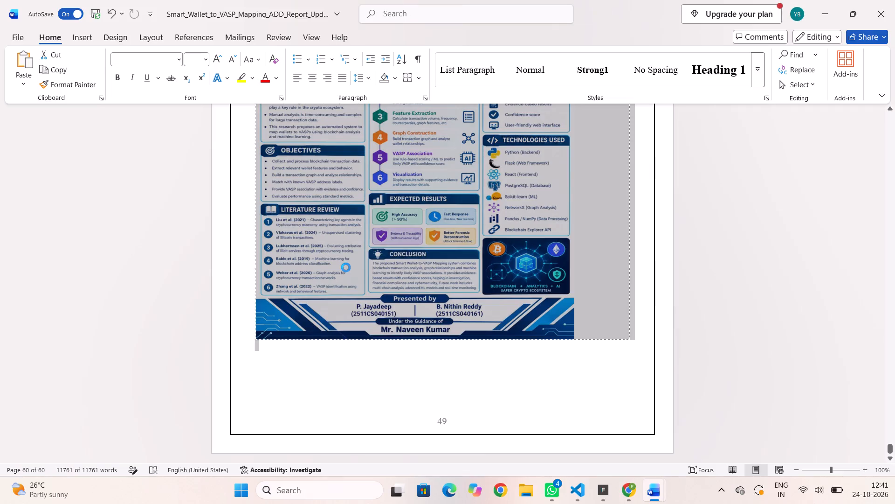
Look through the Windows-SSD (C:) drive in File Explorer for the saved report, and close the window.
{"action": "left_click", "coordinate": [536, 503]}
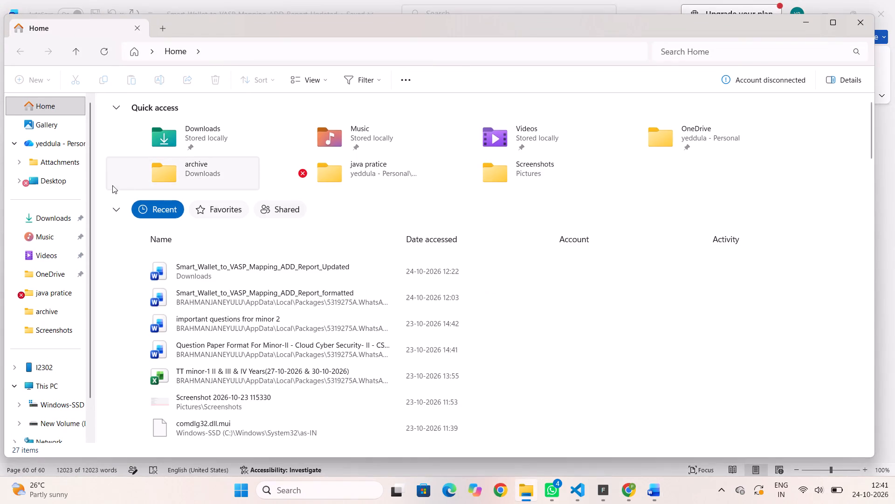
{"action": "left_click", "coordinate": [76, 399]}
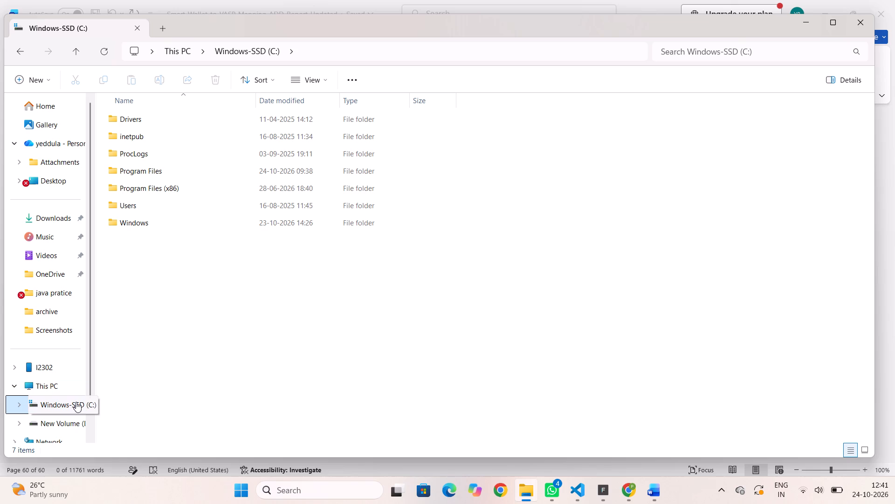
{"action": "scroll", "coordinate": [152, 394], "scroll_direction": "down", "scroll_amount": 1}
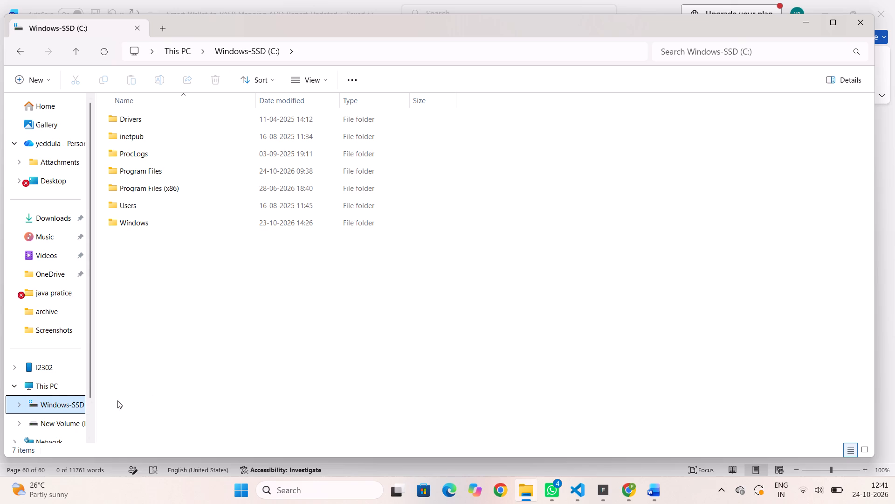
{"action": "scroll", "coordinate": [84, 397], "scroll_direction": "down", "scroll_amount": 1}
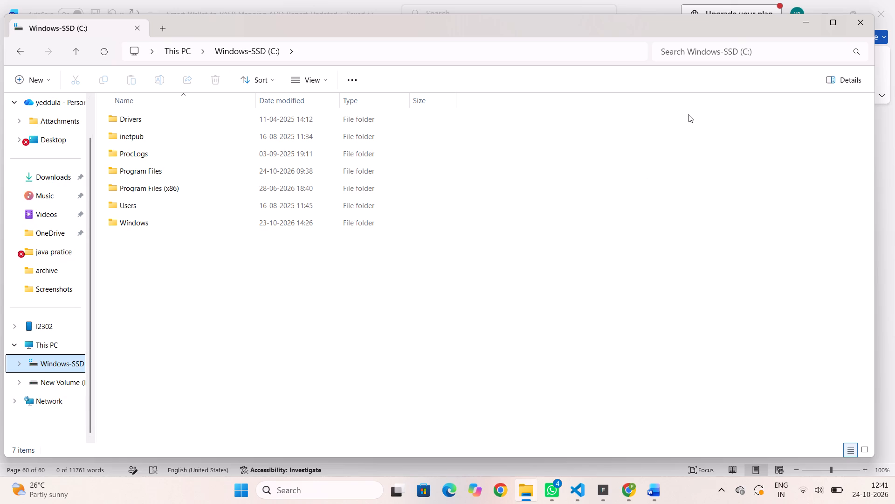
{"action": "left_click", "coordinate": [869, 28]}
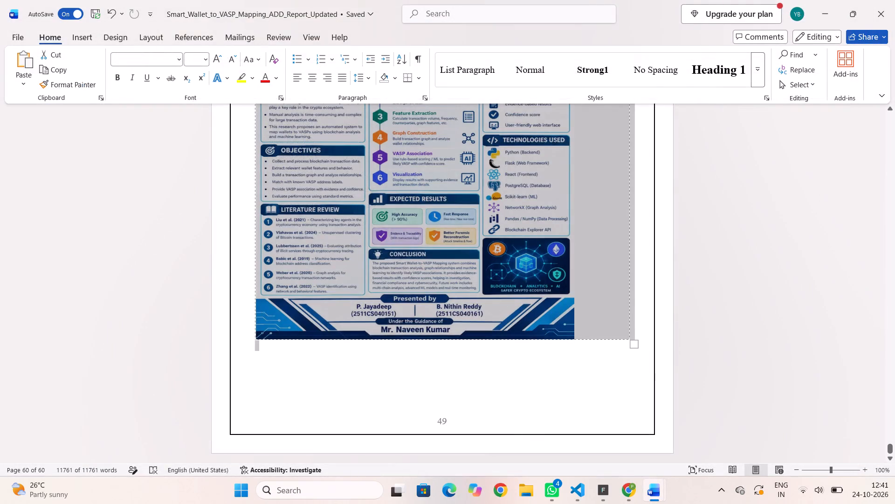
Save a copy of the report to the OneDrive Desktop folder under its current name, replacing the existing file.
{"action": "left_click", "coordinate": [28, 40]}
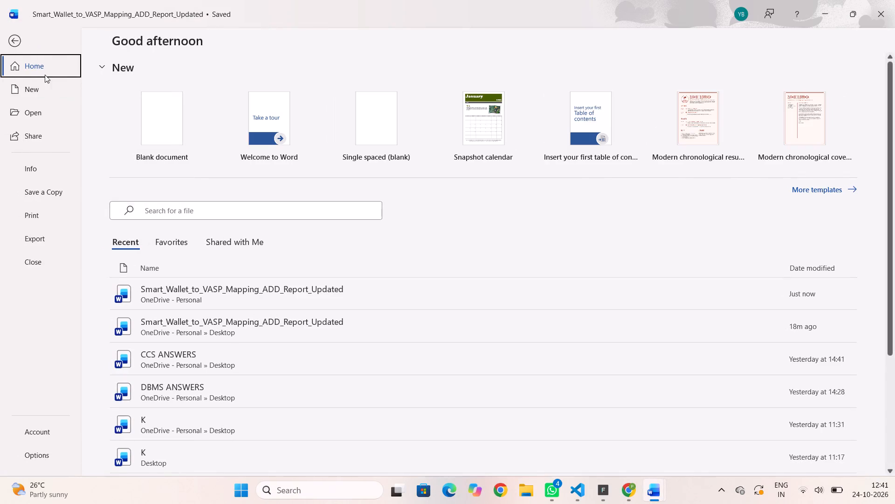
{"action": "left_click", "coordinate": [60, 192]}
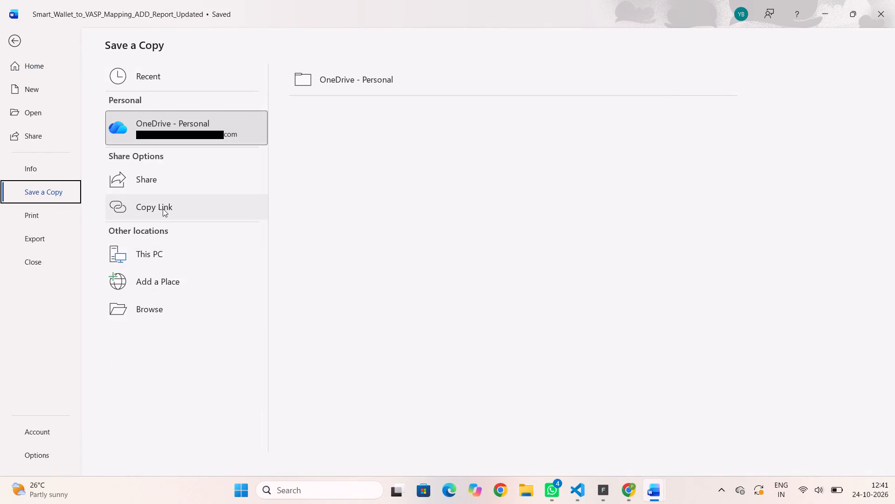
{"action": "left_click", "coordinate": [158, 301]}
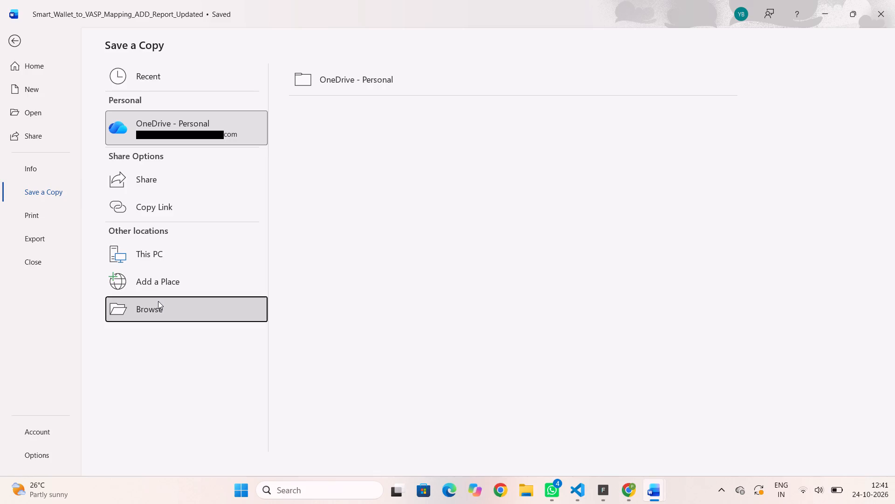
{"action": "left_click", "coordinate": [166, 280]}
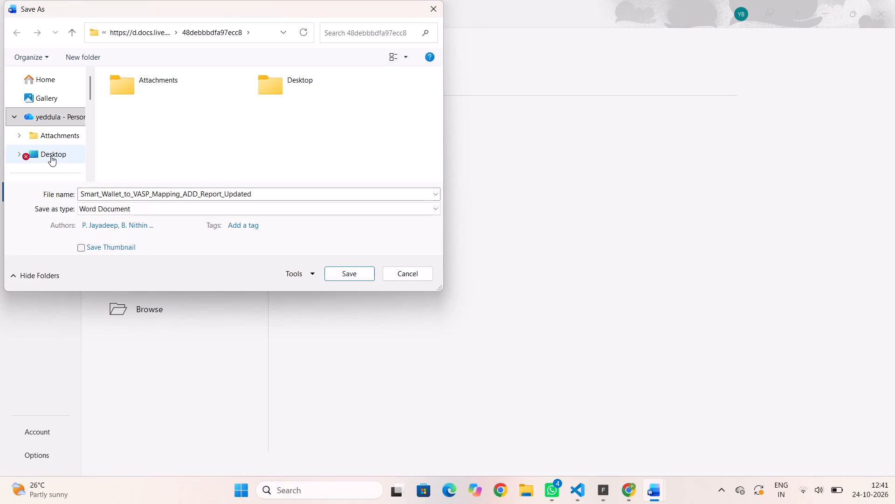
{"action": "left_click", "coordinate": [51, 156]}
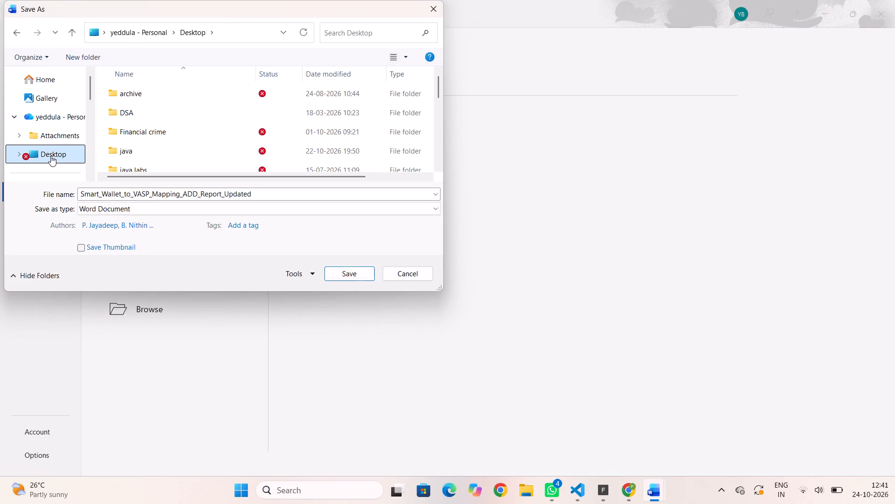
{"action": "left_click", "coordinate": [356, 271]}
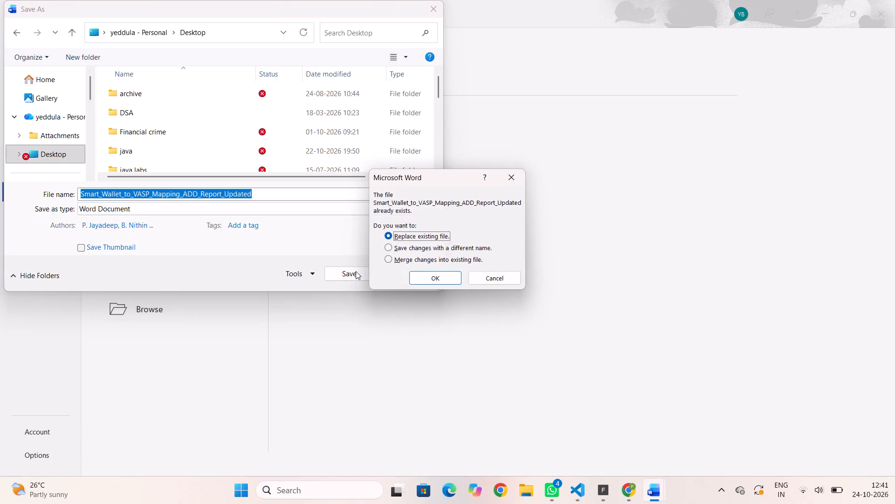
{"action": "left_click", "coordinate": [441, 282]}
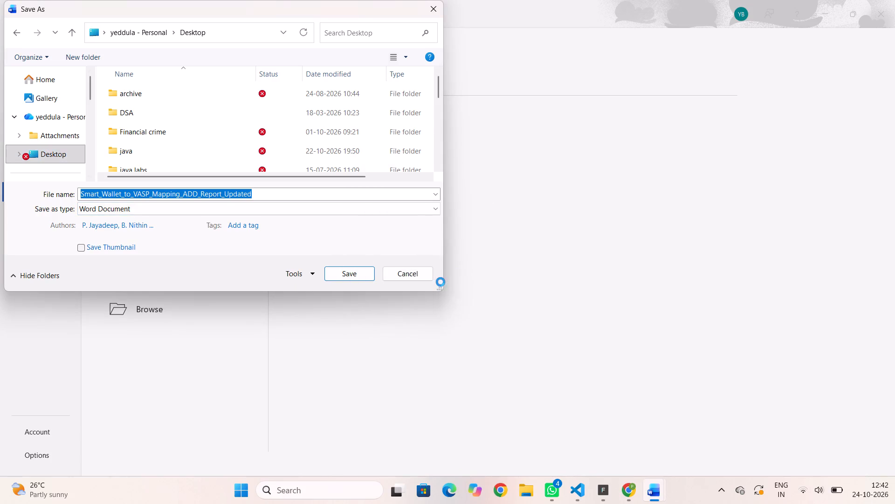
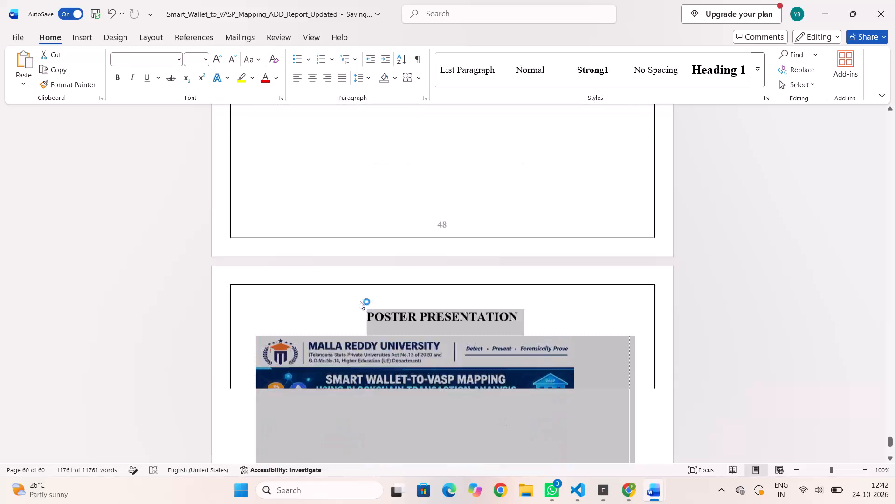
Fill in Hyderabad as the place on the report's Declaration page.
{"action": "scroll", "coordinate": [360, 301], "scroll_direction": "up", "scroll_amount": 7}
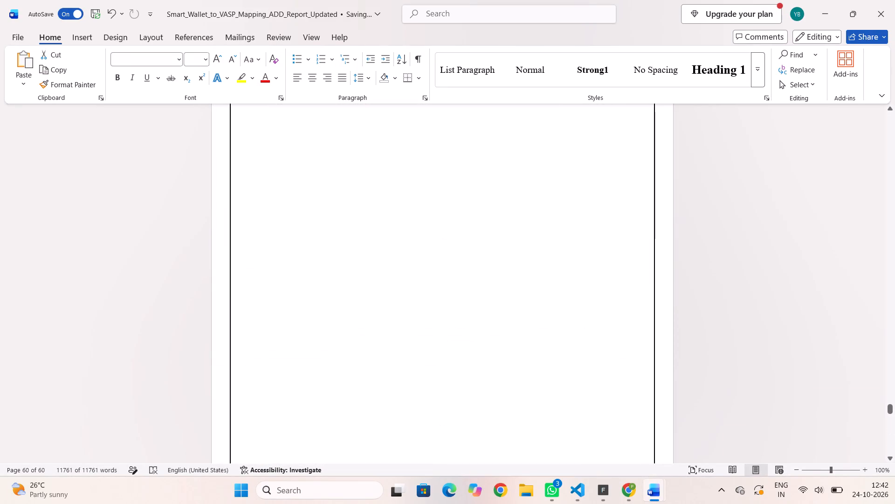
{"action": "scroll", "coordinate": [151, 271], "scroll_direction": "up", "scroll_amount": 4}
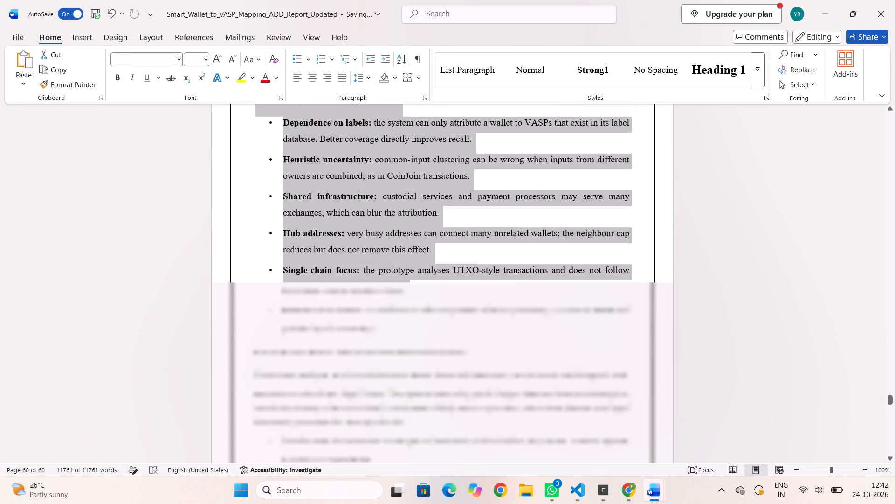
{"action": "scroll", "coordinate": [151, 271], "scroll_direction": "up", "scroll_amount": 12}
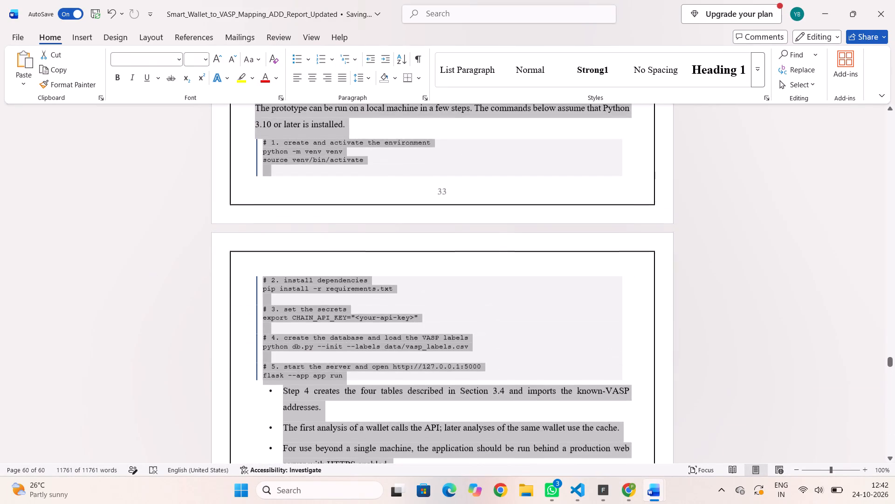
{"action": "left_click", "coordinate": [151, 271]}
{"action": "scroll", "coordinate": [151, 271], "scroll_direction": "up", "scroll_amount": 16}
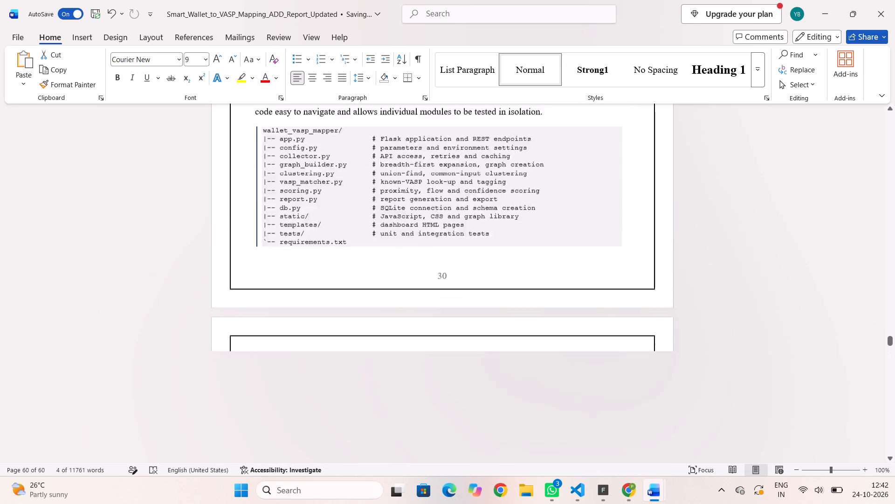
{"action": "scroll", "coordinate": [151, 271], "scroll_direction": "up", "scroll_amount": 6}
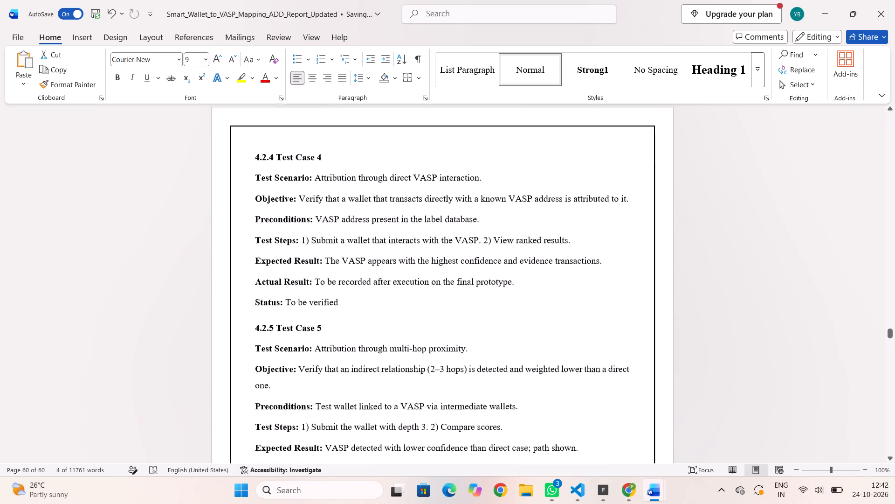
{"action": "scroll", "coordinate": [151, 271], "scroll_direction": "up", "scroll_amount": 12}
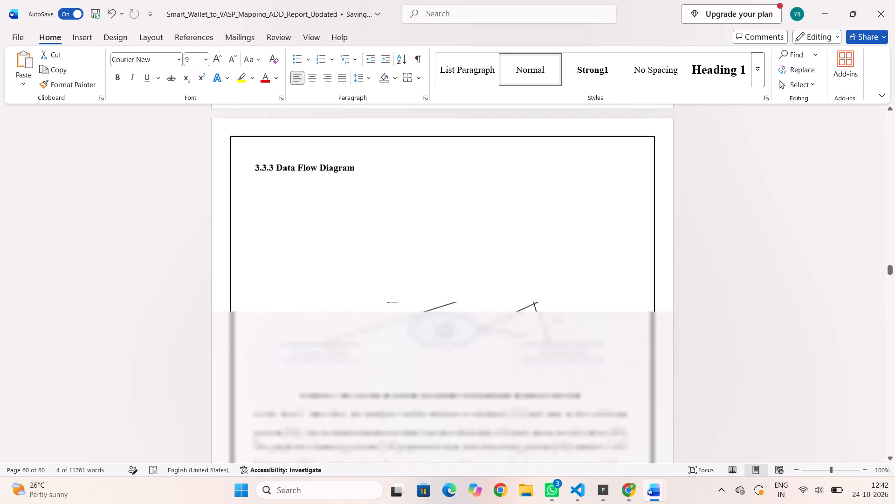
{"action": "scroll", "coordinate": [151, 271], "scroll_direction": "up", "scroll_amount": 13}
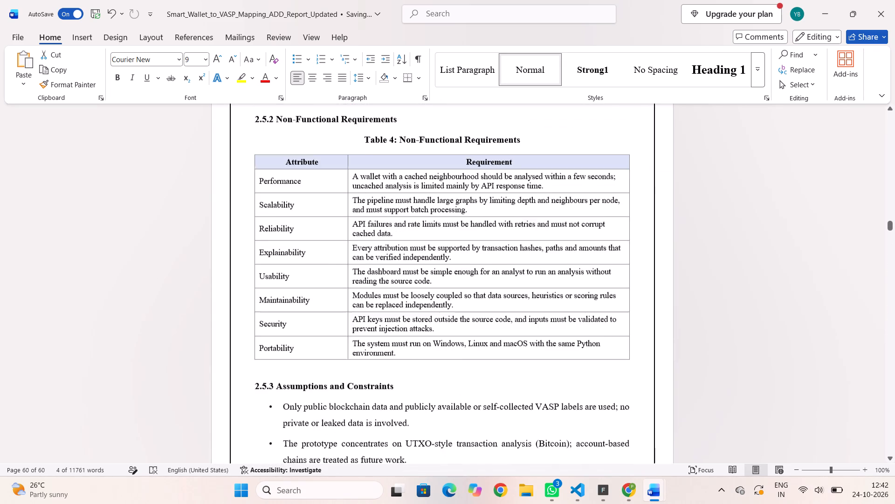
{"action": "scroll", "coordinate": [151, 271], "scroll_direction": "up", "scroll_amount": 17}
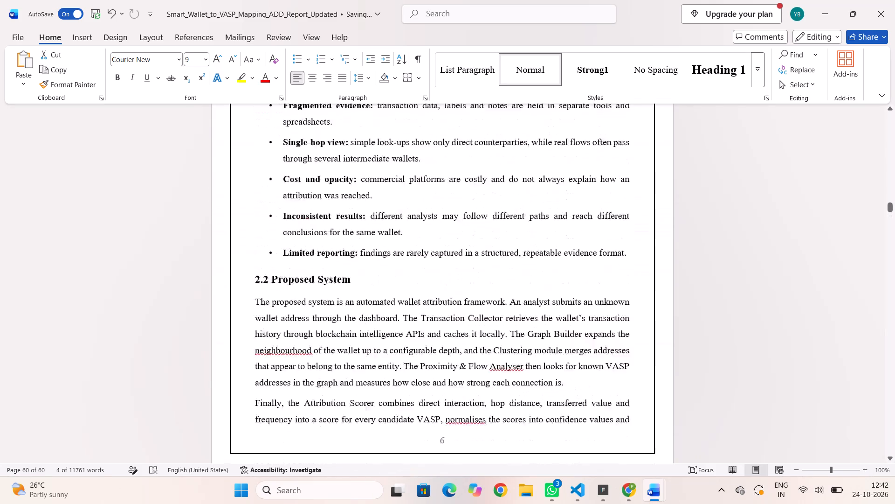
{"action": "scroll", "coordinate": [151, 271], "scroll_direction": "up", "scroll_amount": 16}
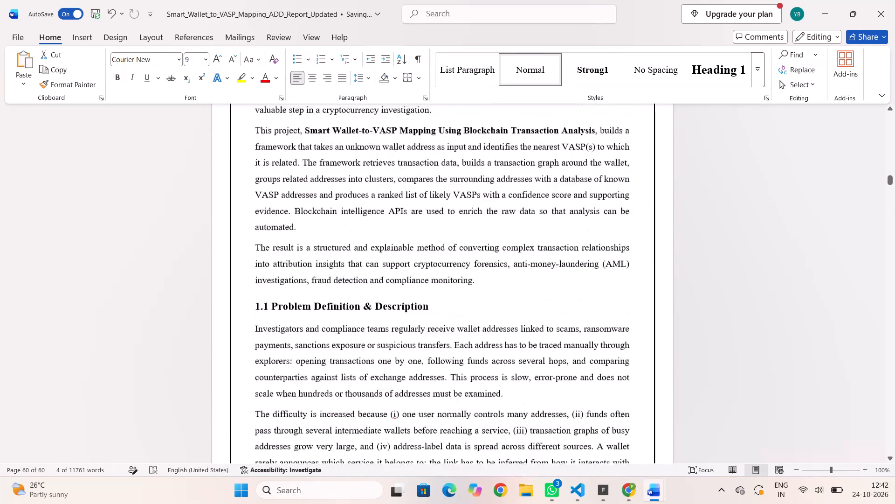
{"action": "scroll", "coordinate": [151, 271], "scroll_direction": "up", "scroll_amount": 10}
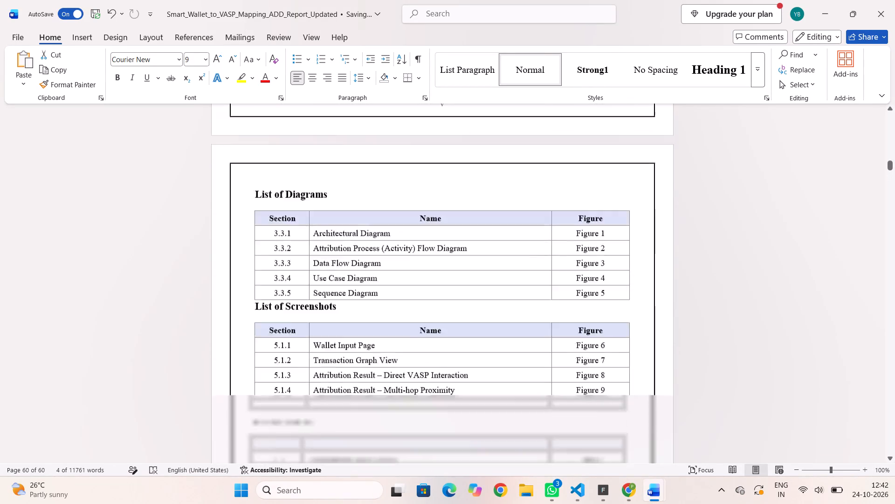
{"action": "scroll", "coordinate": [151, 271], "scroll_direction": "up", "scroll_amount": 13}
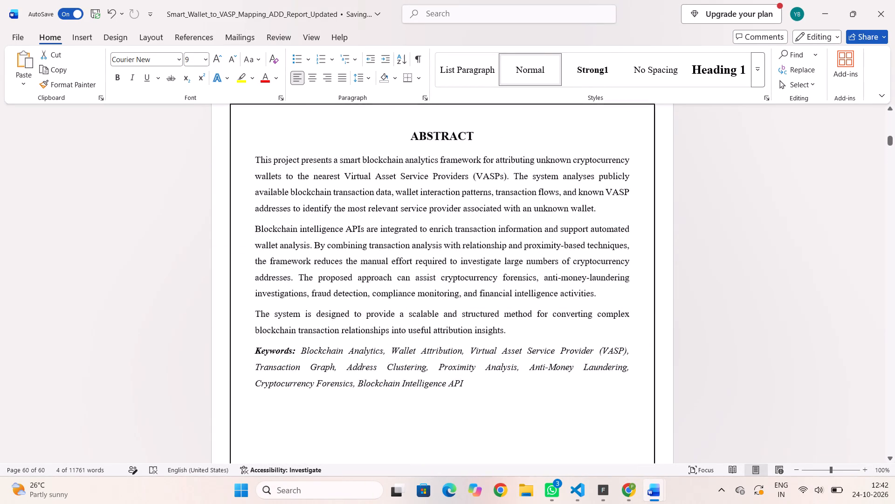
{"action": "scroll", "coordinate": [151, 271], "scroll_direction": "up", "scroll_amount": 8}
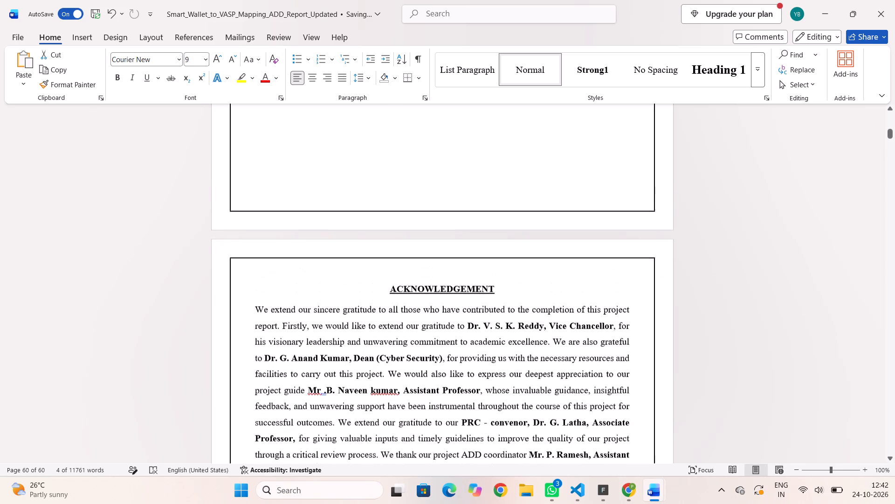
{"action": "scroll", "coordinate": [151, 271], "scroll_direction": "up", "scroll_amount": 5}
{"action": "scroll", "coordinate": [151, 271], "scroll_direction": "right", "scroll_amount": 1}
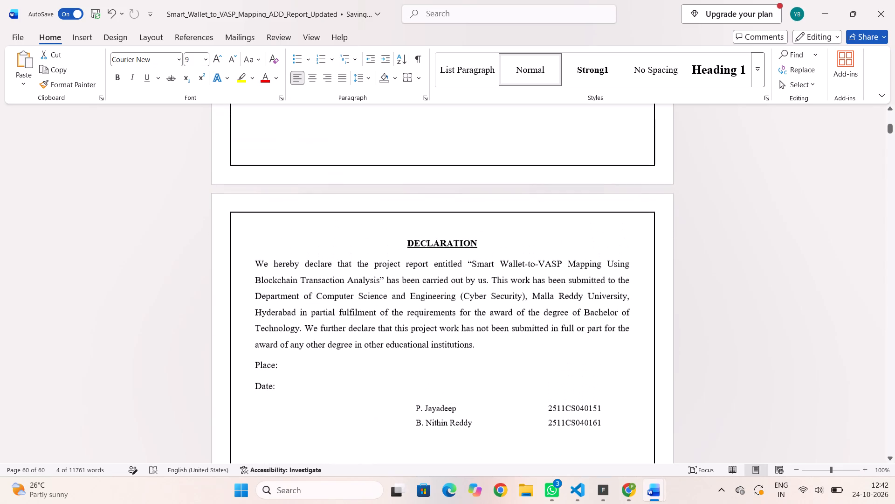
{"action": "scroll", "coordinate": [151, 271], "scroll_direction": "right", "scroll_amount": 1}
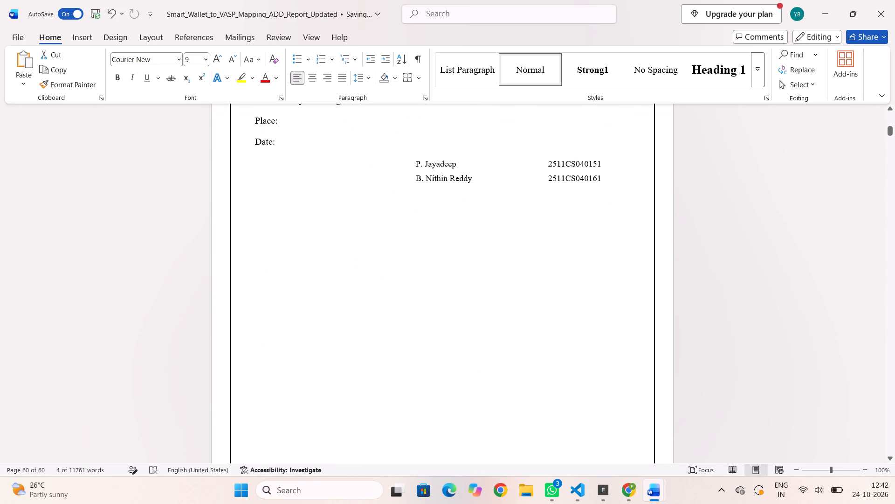
{"action": "left_click", "coordinate": [285, 119]}
{"action": "key", "text": "h"}
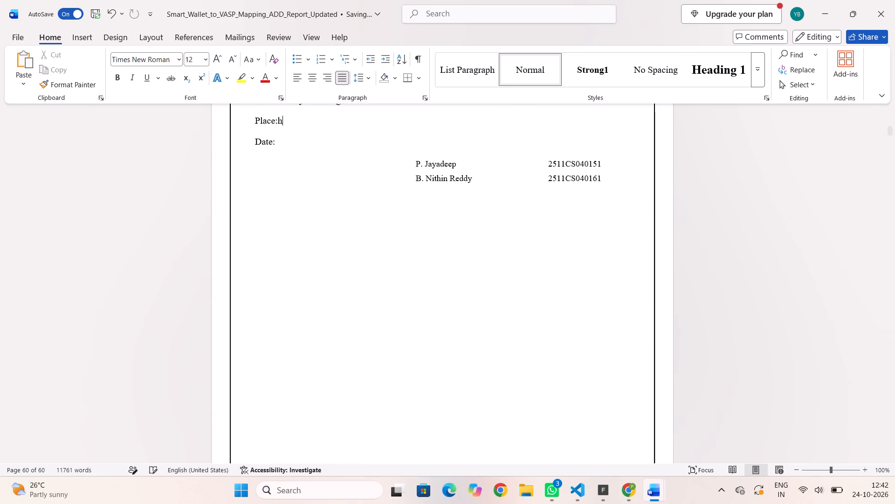
{"action": "key", "text": "BackSpace"}
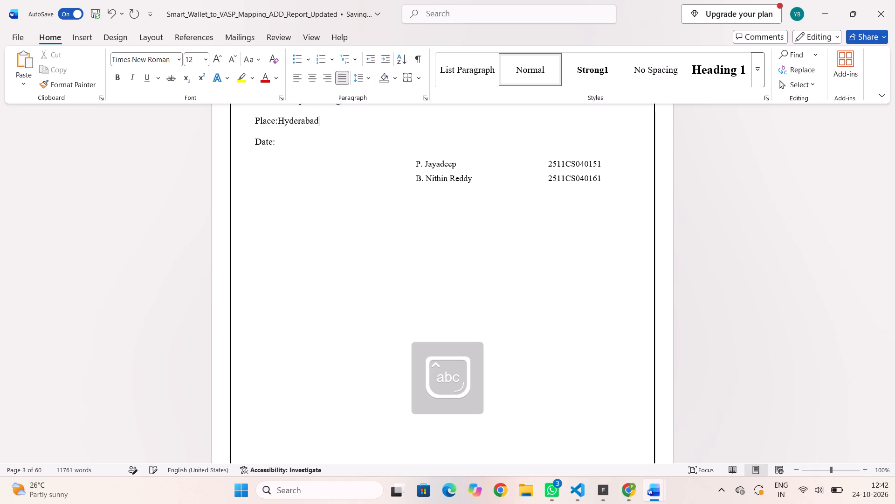
Fill in 24/10/2026 as the date on the report's Declaration page.
{"action": "left_click", "coordinate": [286, 144]}
{"action": "left_click", "coordinate": [286, 144]}
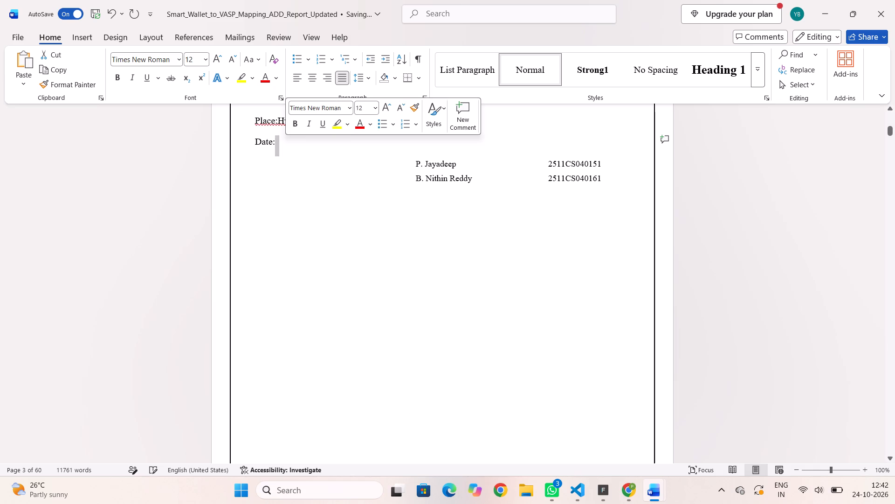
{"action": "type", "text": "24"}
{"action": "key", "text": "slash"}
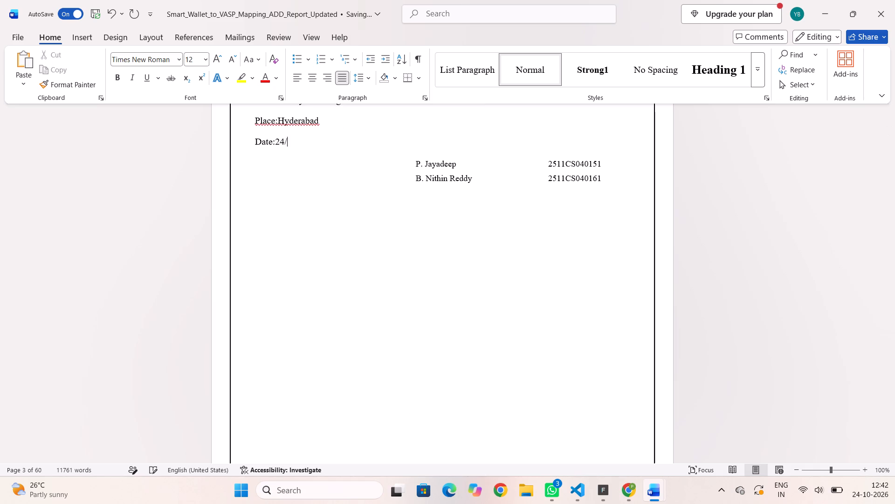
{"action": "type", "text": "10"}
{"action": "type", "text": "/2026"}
{"action": "scroll", "coordinate": [343, 159], "scroll_direction": "up", "scroll_amount": 5}
{"action": "scroll", "coordinate": [343, 159], "scroll_direction": "down", "scroll_amount": 1}
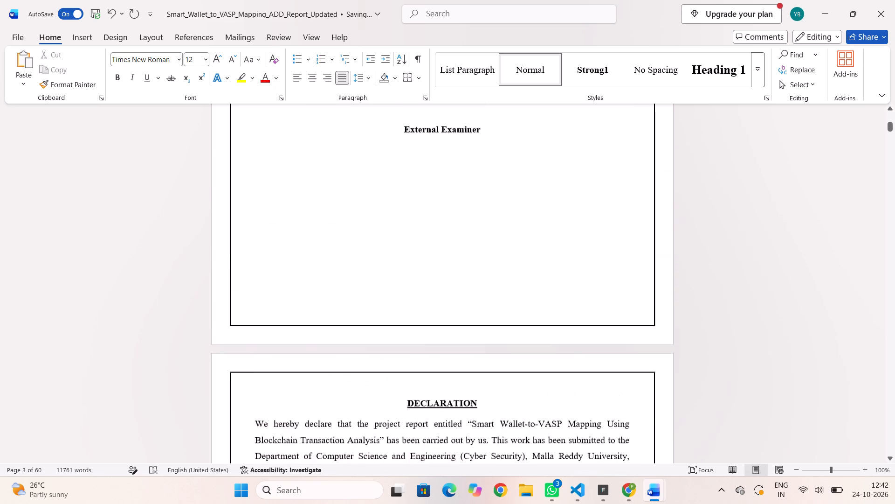
{"action": "scroll", "coordinate": [343, 159], "scroll_direction": "down", "scroll_amount": 4}
{"action": "scroll", "coordinate": [407, 172], "scroll_direction": "up", "scroll_amount": 1}
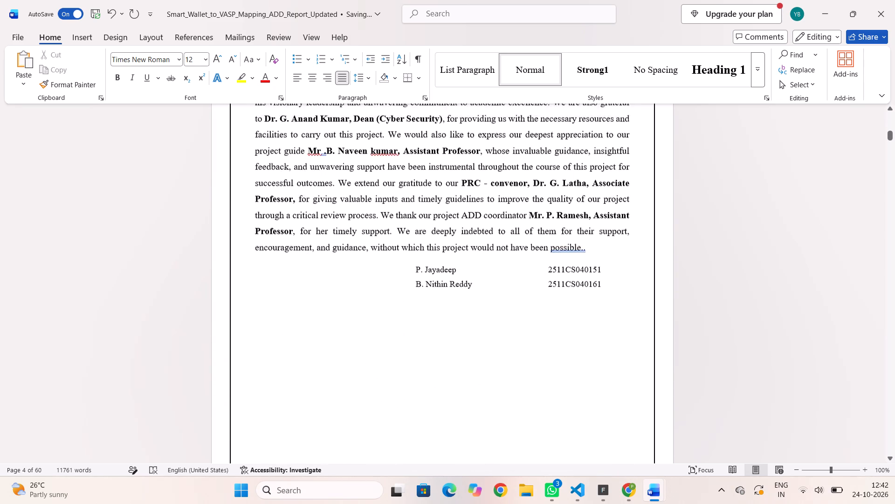